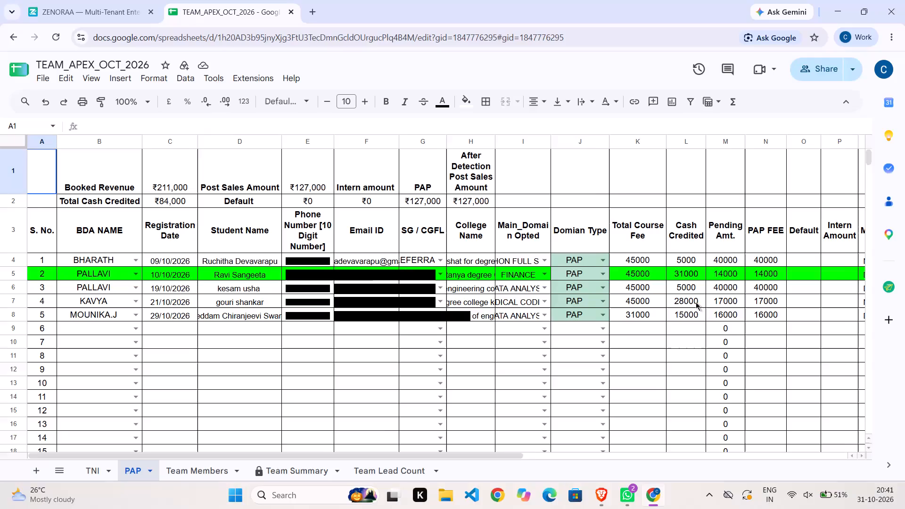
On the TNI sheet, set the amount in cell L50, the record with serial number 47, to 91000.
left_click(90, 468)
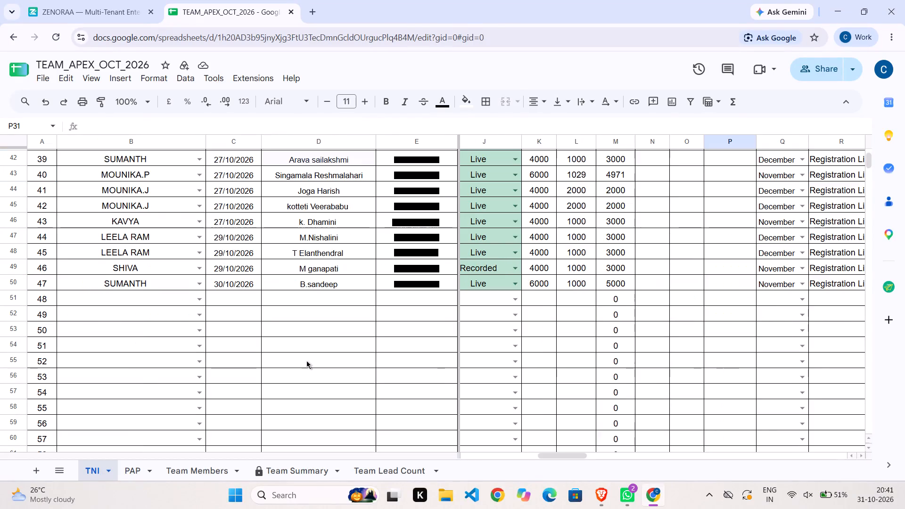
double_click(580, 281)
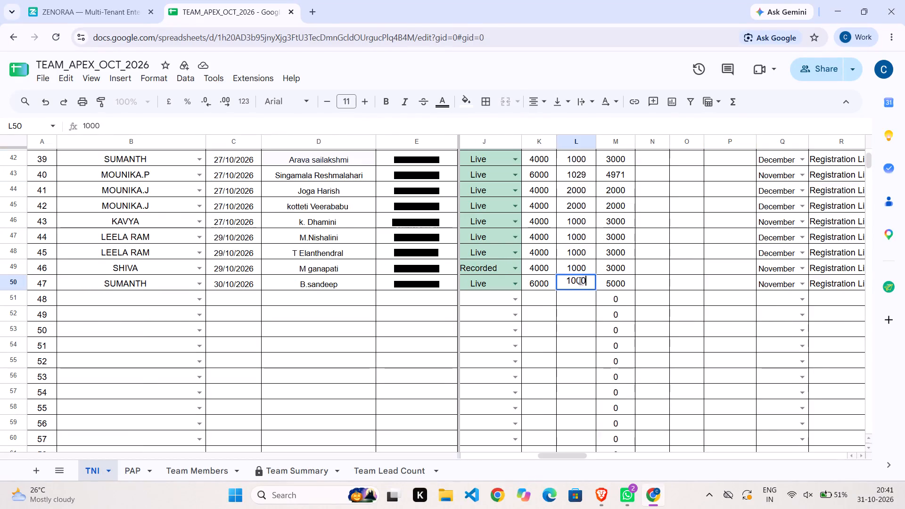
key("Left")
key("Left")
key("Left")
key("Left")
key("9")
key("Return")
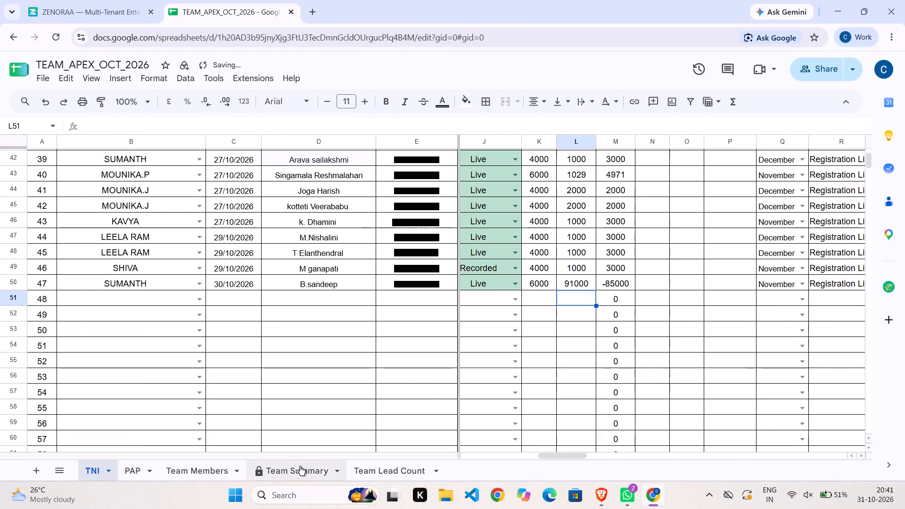
Check the Total row at the bottom of the Team Summary sheet.
left_click(300, 466)
scroll(362, 416, "down", 4)
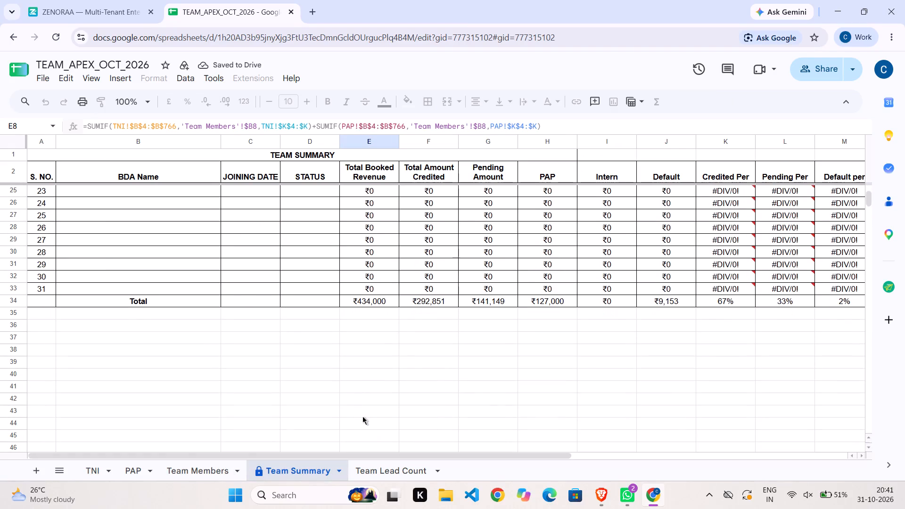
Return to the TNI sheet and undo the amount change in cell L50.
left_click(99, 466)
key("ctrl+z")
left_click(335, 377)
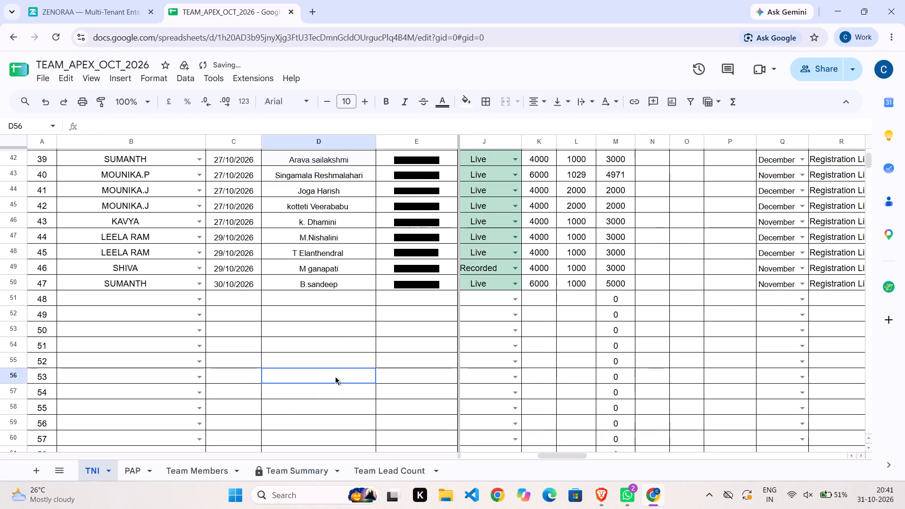
Review the earliest October registration records at the start of the TNI sheet.
scroll(335, 377, "up", 5)
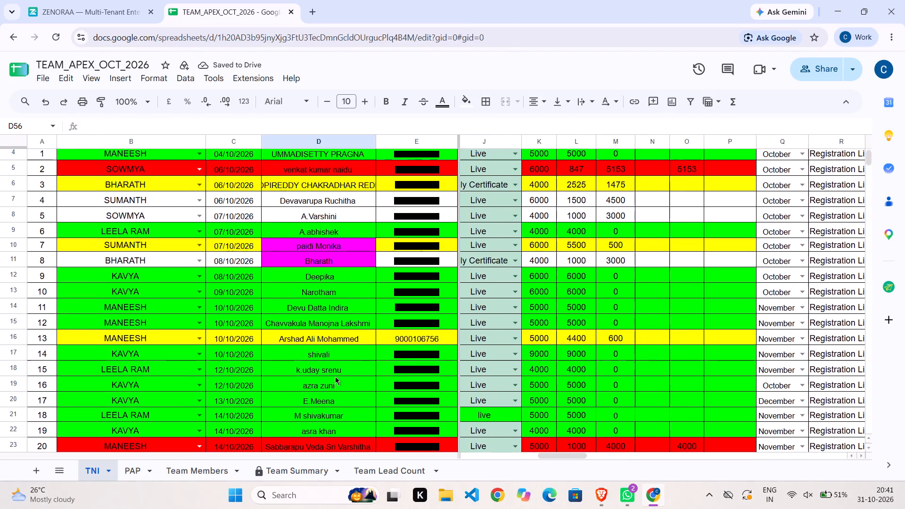
Switch to the Brave browser window showing the ZENORAA Leads page for team APEX.
key("alt+Tab")
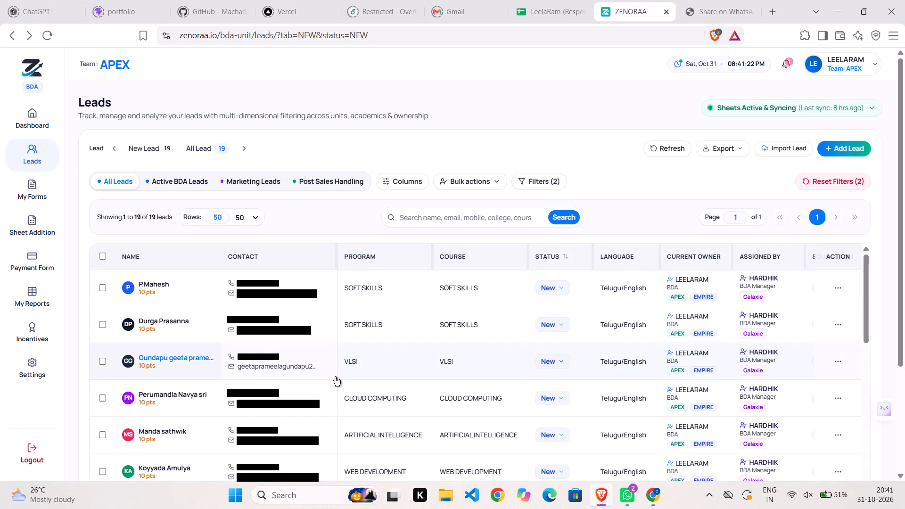
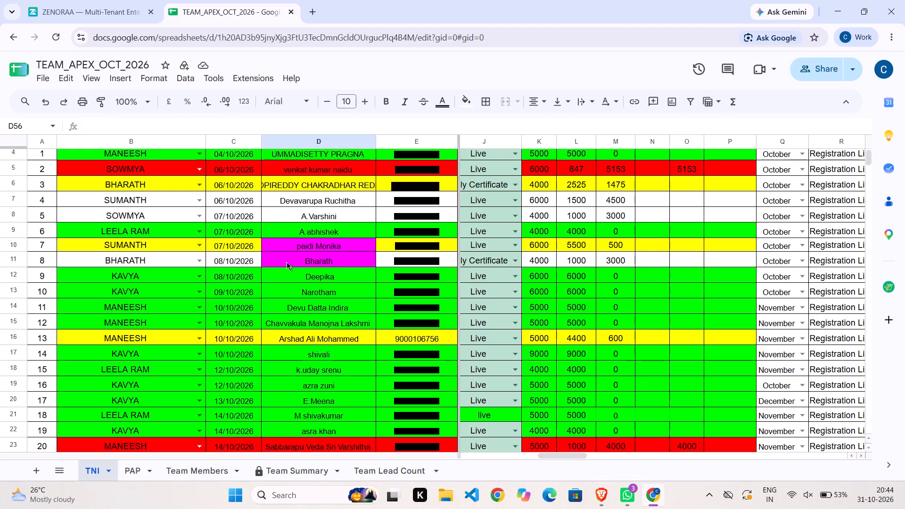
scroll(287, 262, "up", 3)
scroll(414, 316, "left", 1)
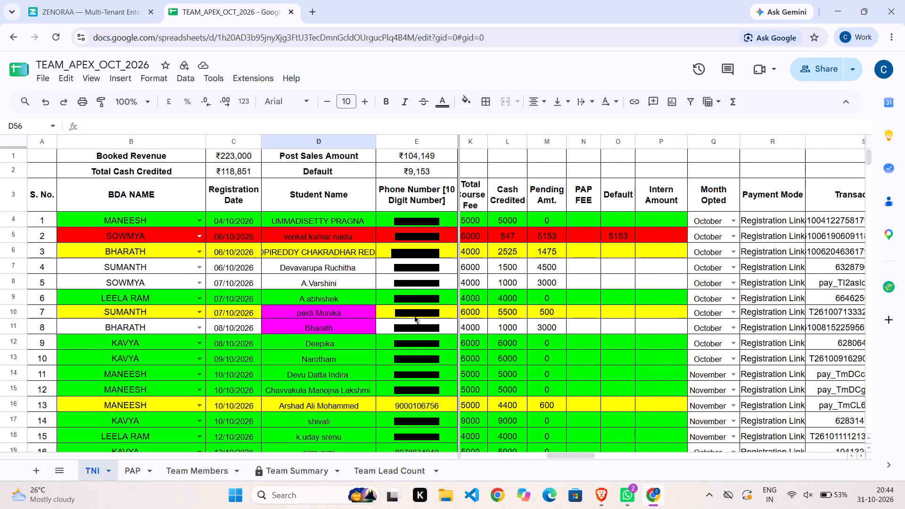
Show the edit history of the pending amount in cell M16, the record with serial number 13.
scroll(414, 316, "left", 1)
scroll(414, 316, "down", 3)
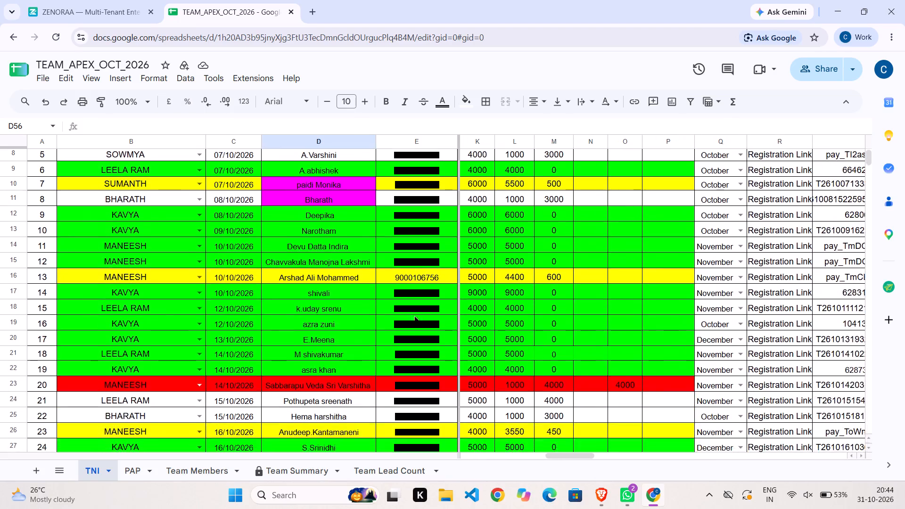
scroll(414, 316, "down", 1)
scroll(414, 316, "up", 1)
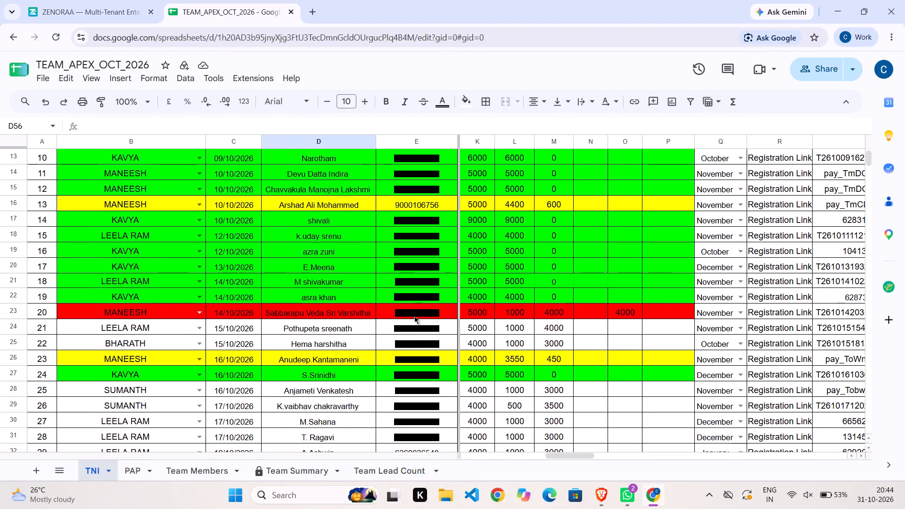
left_click(557, 205)
right_click(557, 205)
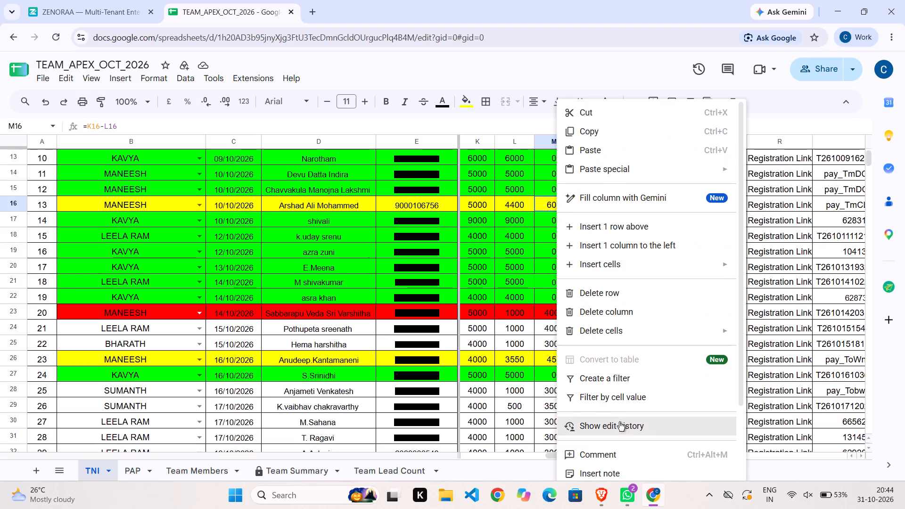
left_click(619, 429)
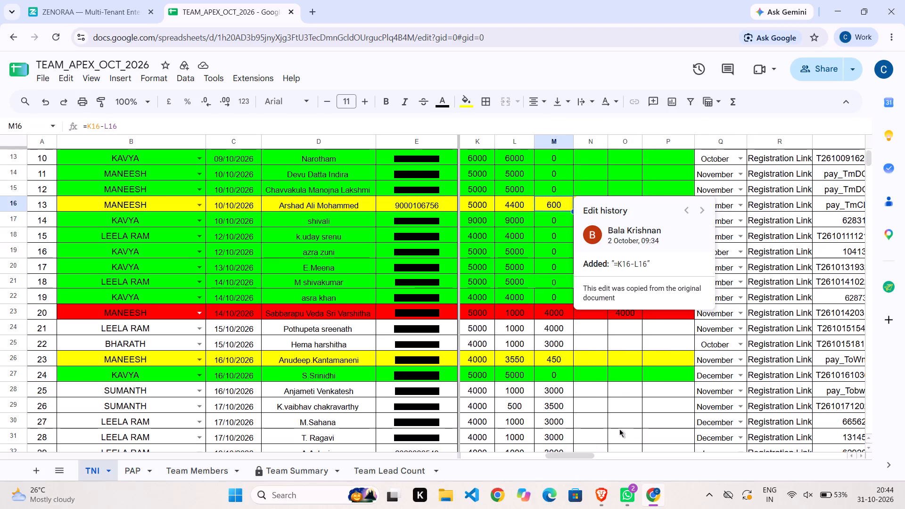
Close the edit history and review the remaining October registration records through the last filled row of the TNI sheet.
left_click(633, 345)
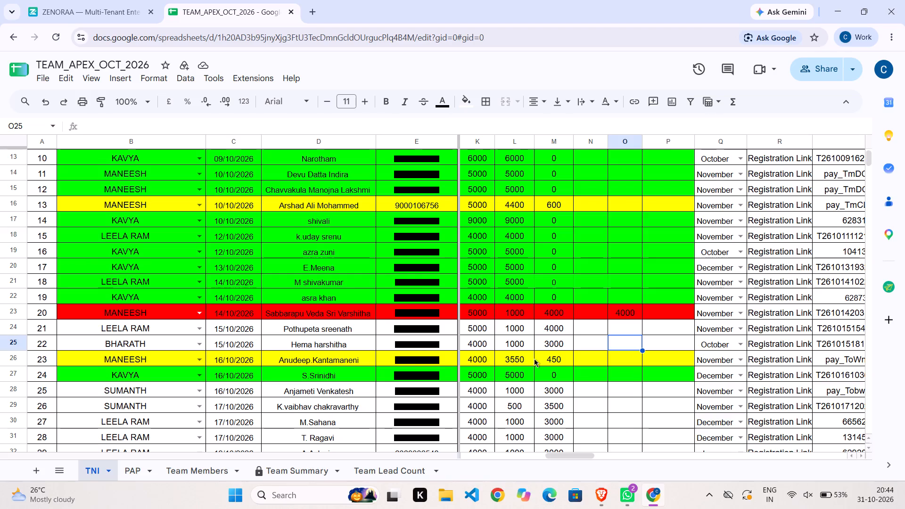
scroll(498, 391, "down", 4)
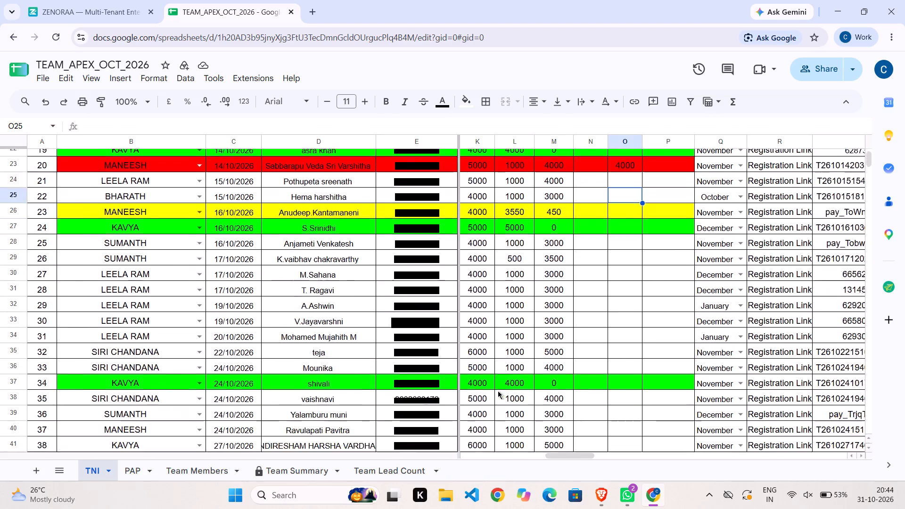
scroll(498, 391, "down", 1)
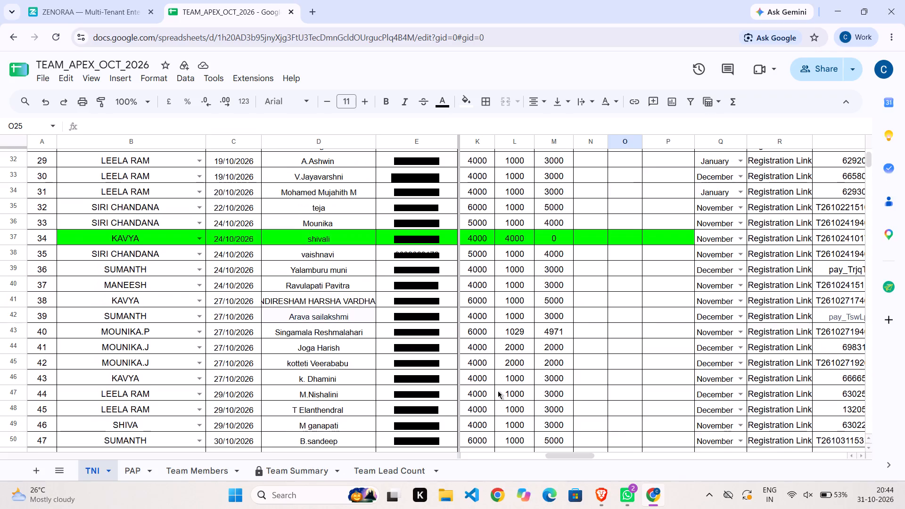
scroll(498, 391, "down", 2)
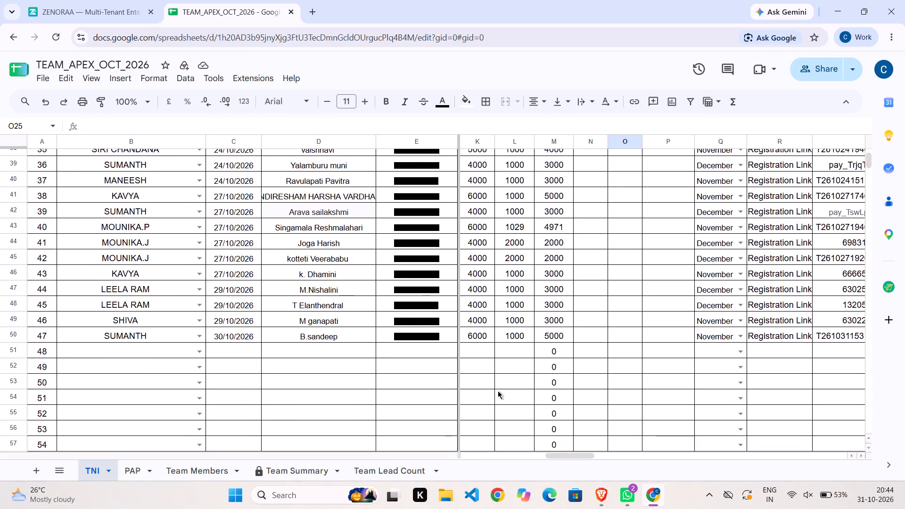
Check the new leads on ZENORAA's Leads page in Brave and return to the TEAM_APEX_OCT_2026 spreadsheet in Chrome.
key("alt+Tab")
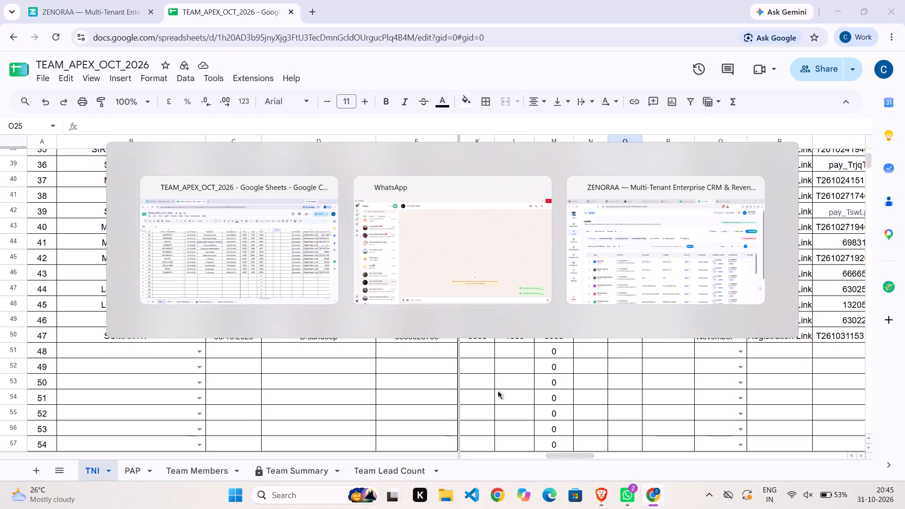
key("alt+Tab")
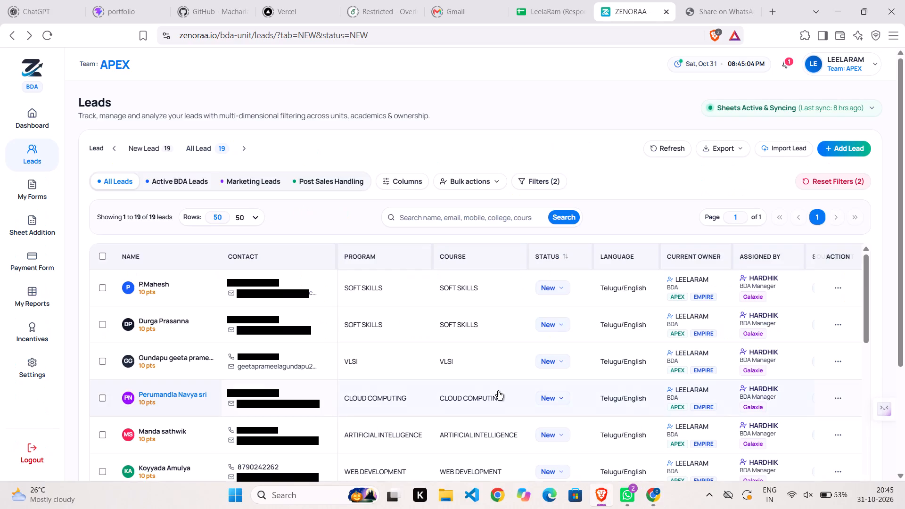
key("alt+Tab")
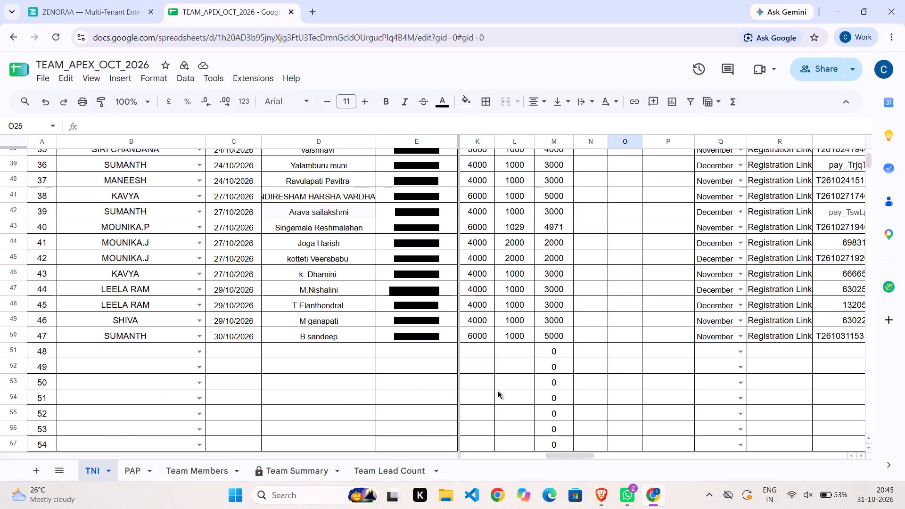
Switch to the ZENORAA page open alongside the spreadsheet in Chrome.
left_click(108, 10)
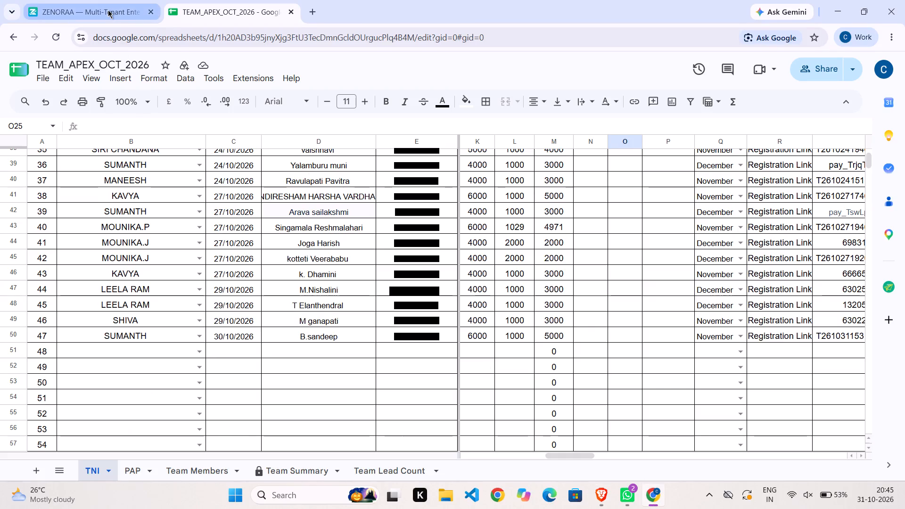
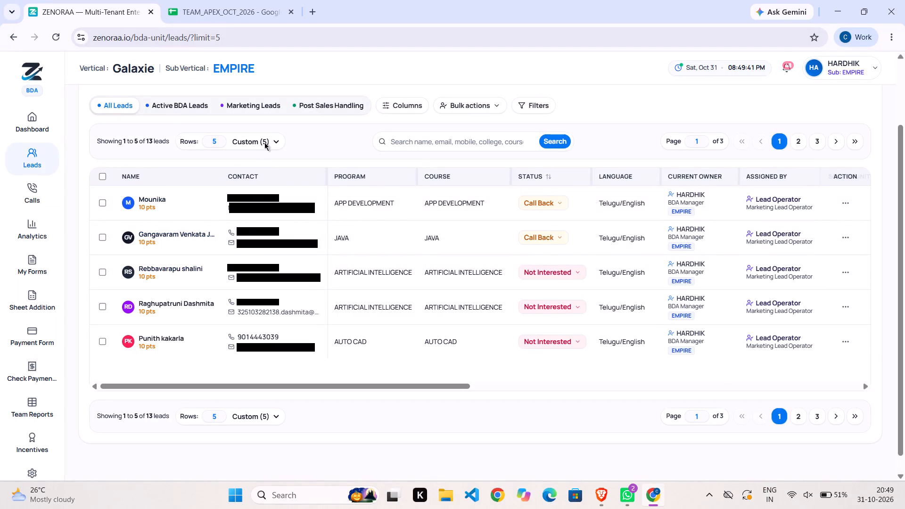
Set the leads list to show 100 rows per page and look through all the lead records.
scroll(238, 224, "up", 2)
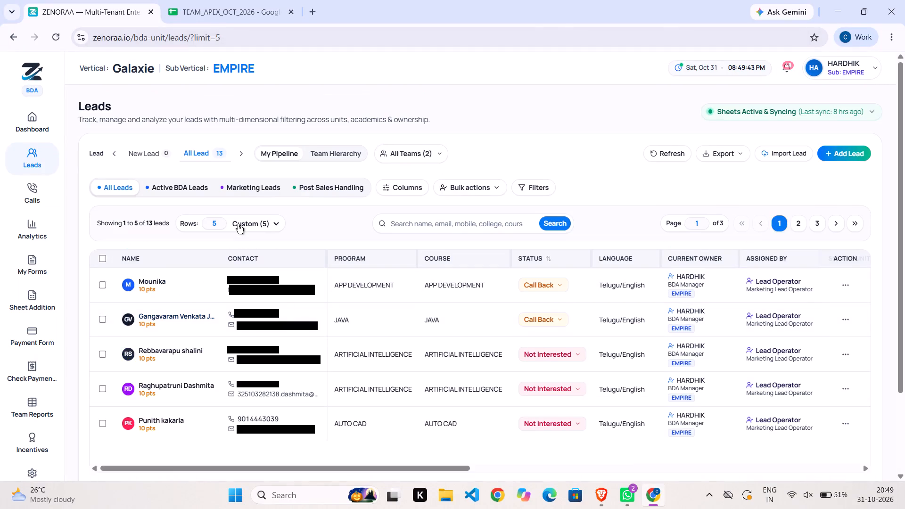
scroll(238, 224, "up", 1)
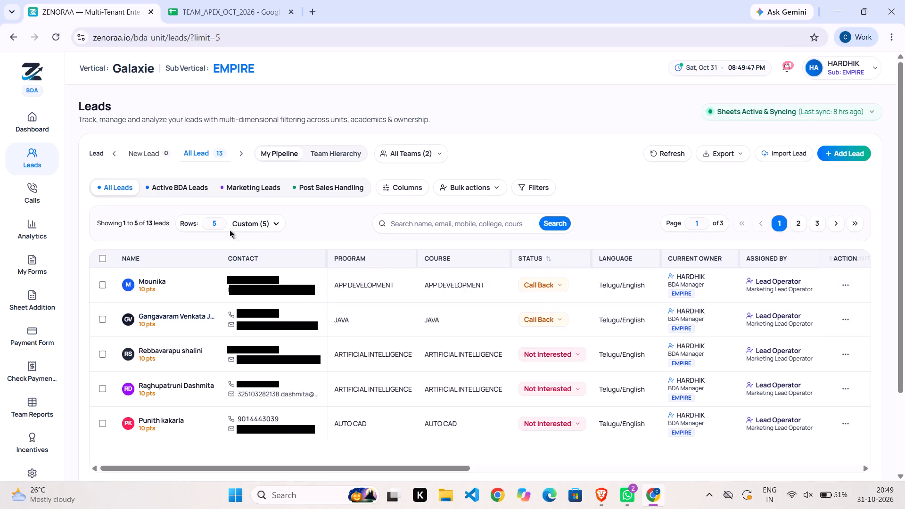
left_click(222, 221)
key("BackSpace")
type("13")
key("BackSpace")
type("00")
key("Return")
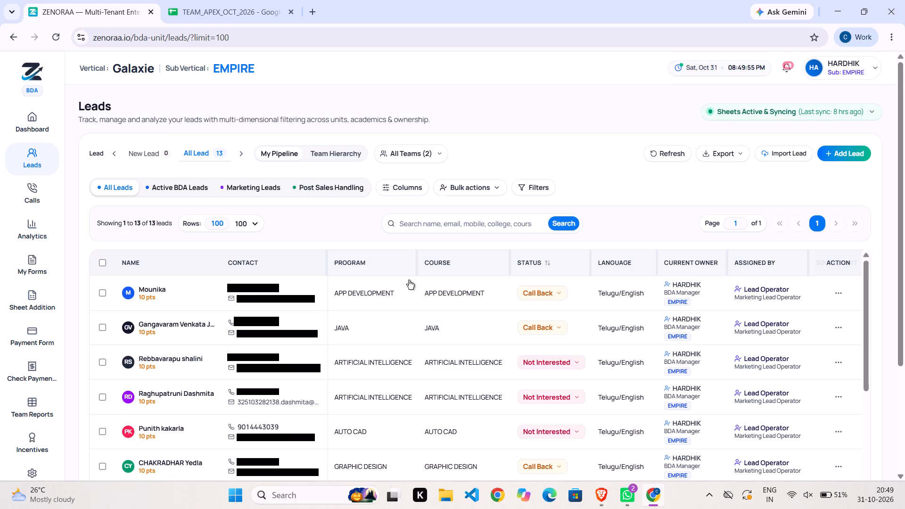
scroll(354, 311, "down", 5)
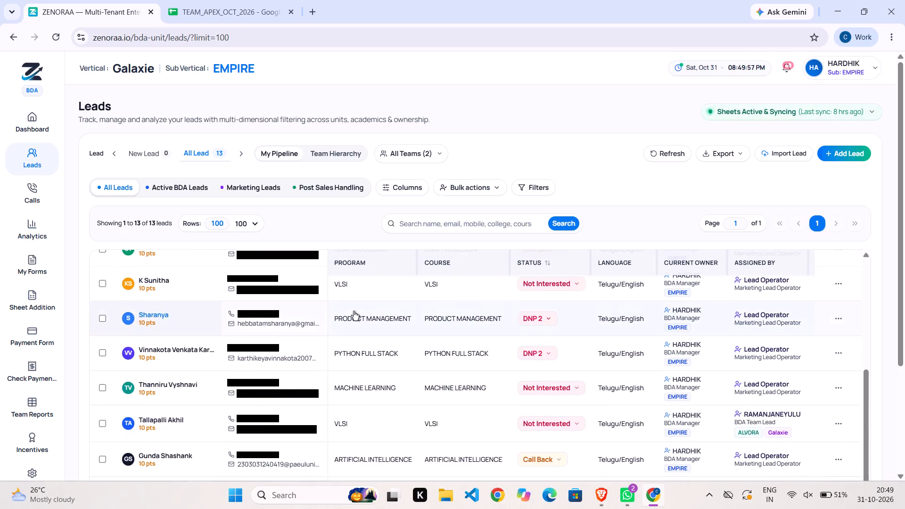
scroll(354, 311, "down", 3)
scroll(354, 311, "up", 14)
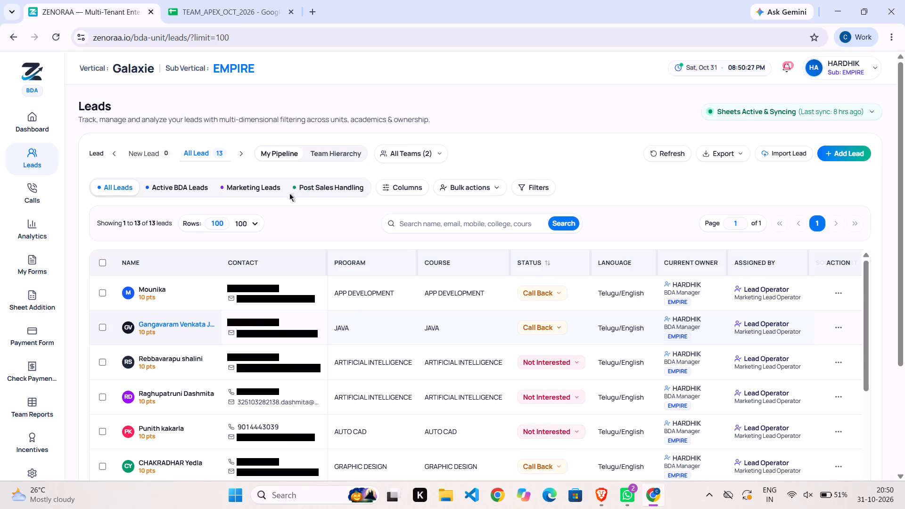
left_click(234, 8)
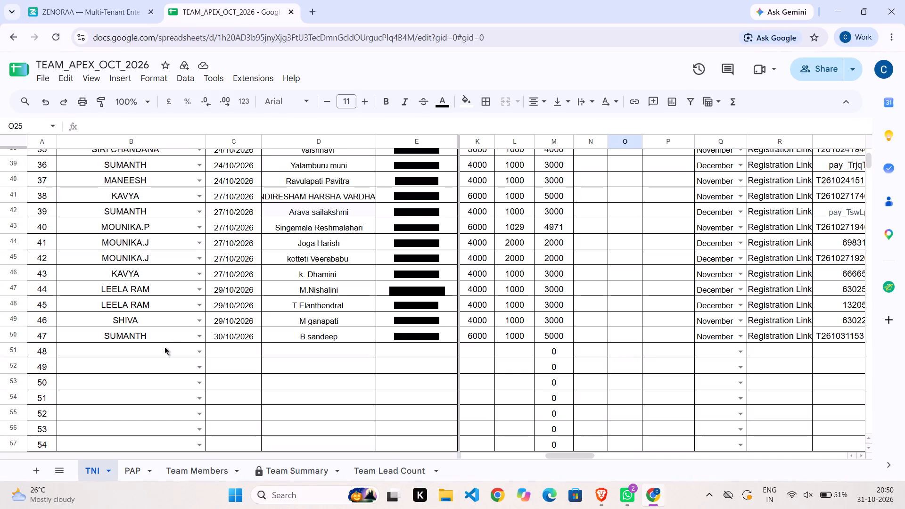
left_click(165, 347)
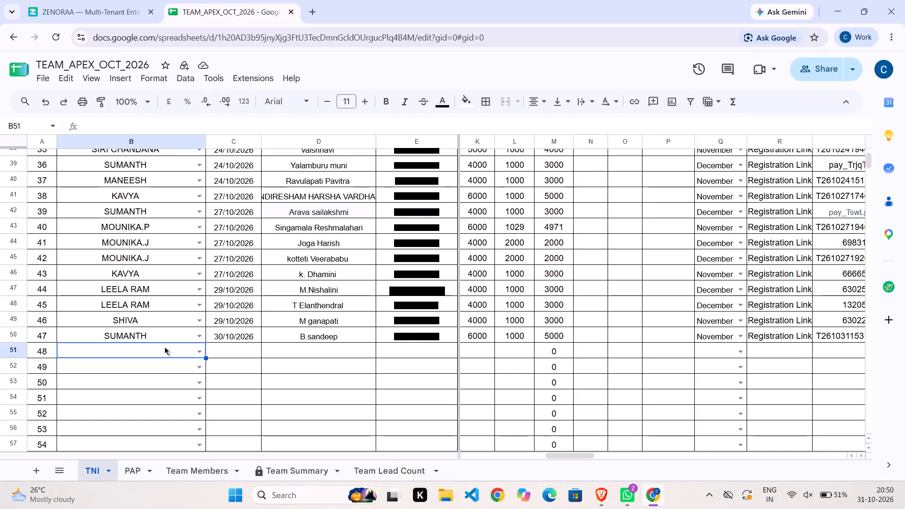
type("kavy")
key("Down")
key("Return")
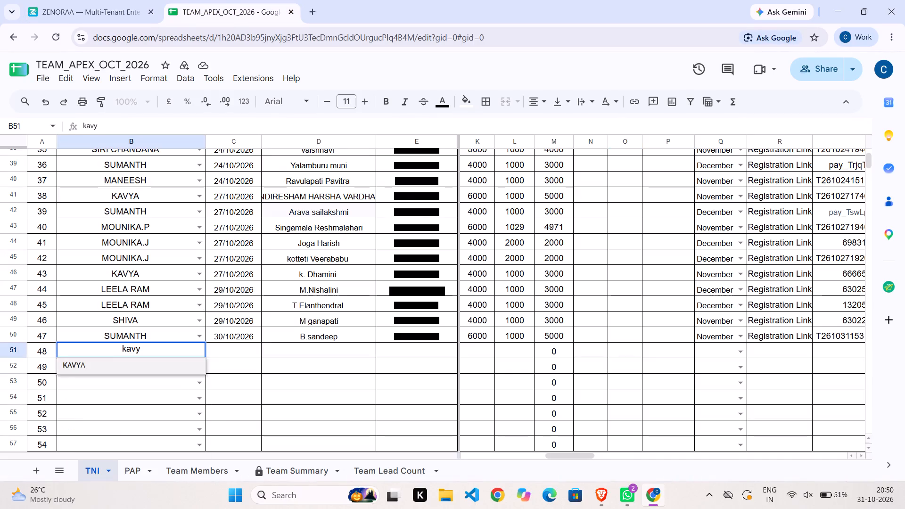
type("mou")
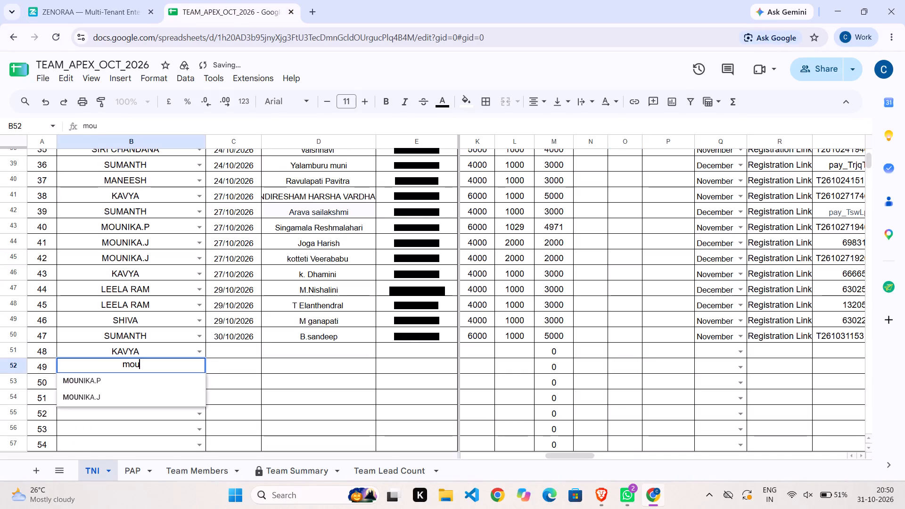
key("Down")
key("Return")
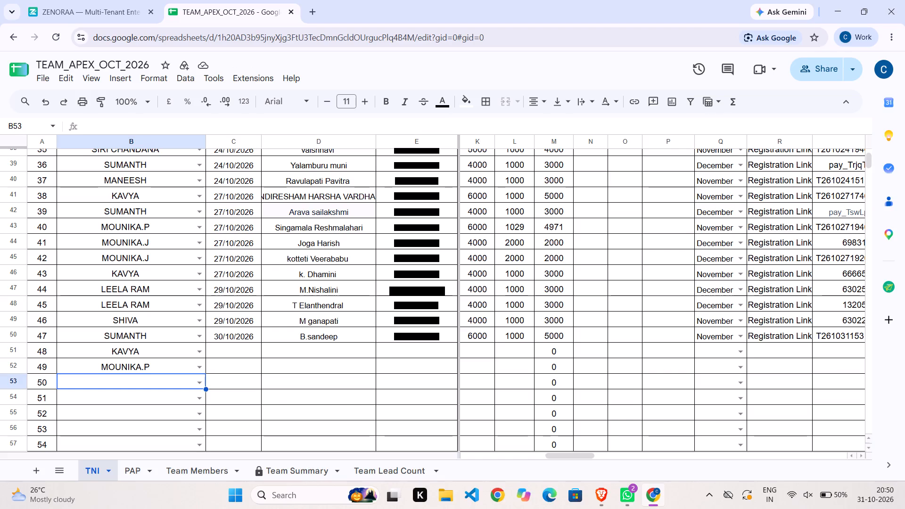
Enter REFERRAL, fully capitalised, in cells G51 and G52 for the records with serial numbers 48 and 49.
key("Up")
key("Right")
key("Right")
key("Right")
key("Right")
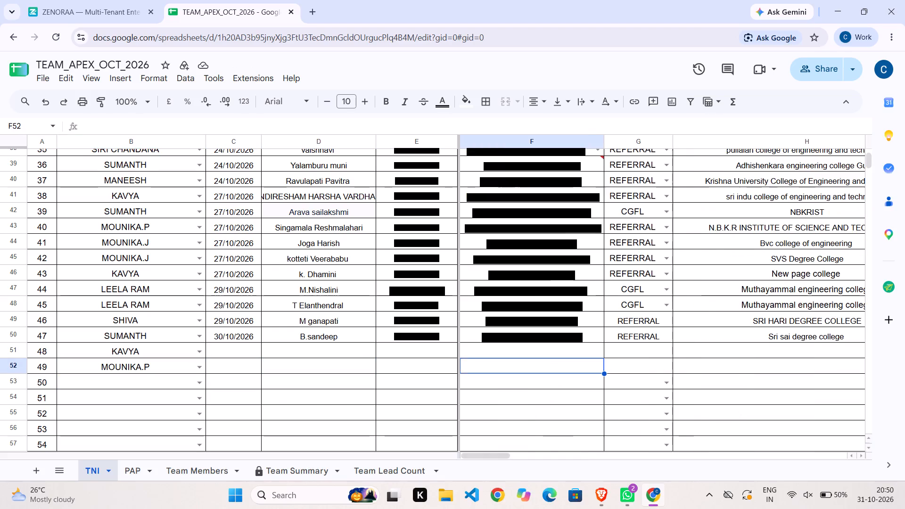
key("Right")
key("Right")
key("Left")
key("Up")
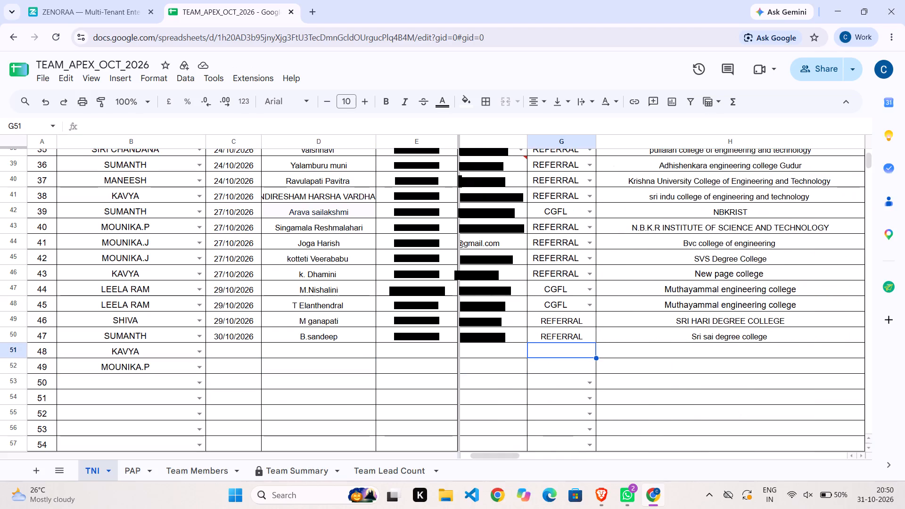
type("re")
key("Down")
key("Return")
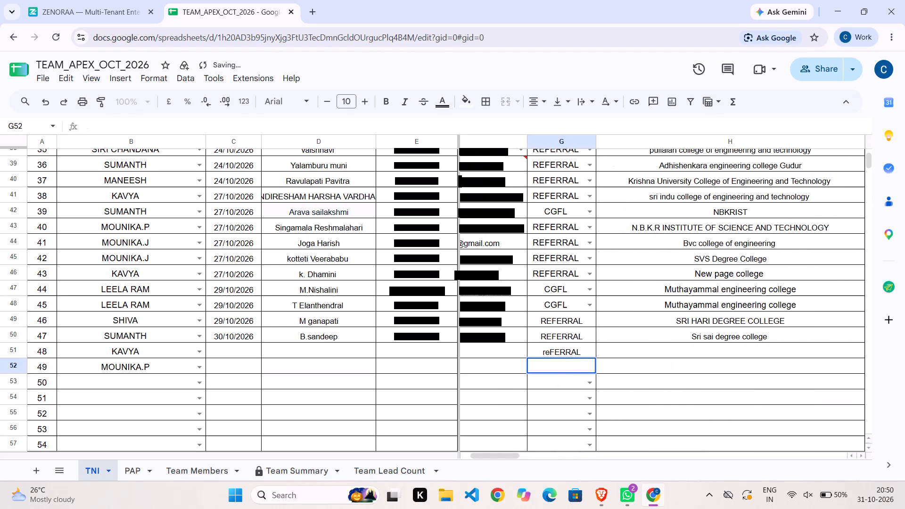
key("Up")
key("Return")
key("Up")
key("Up")
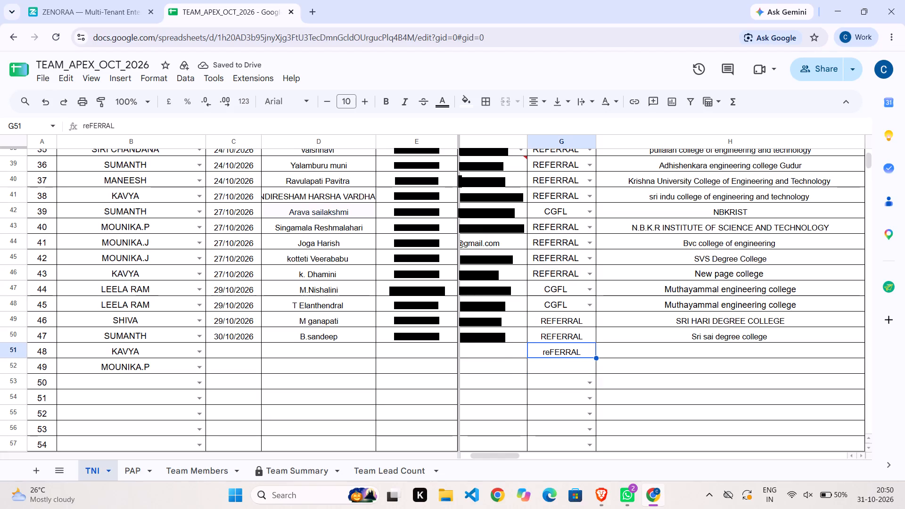
key("BackSpace")
key("shift+r")
key("Down")
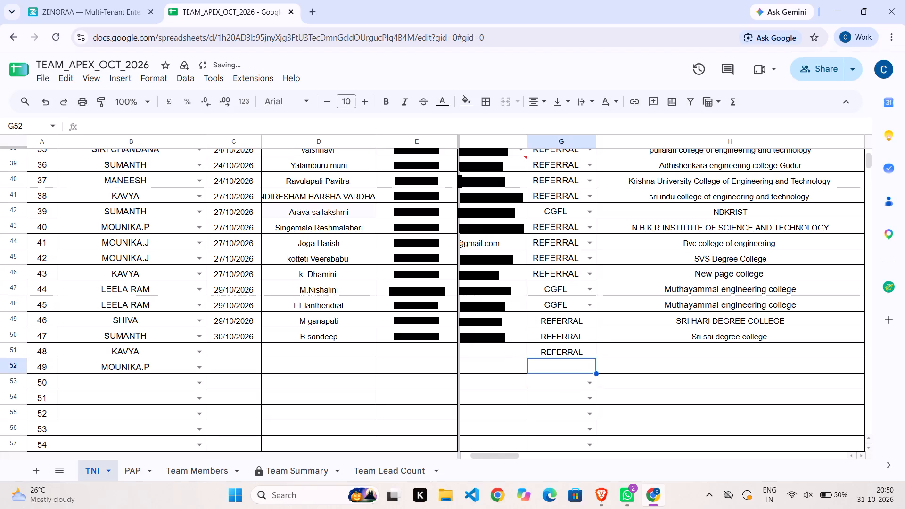
key("shift+r")
key("Right")
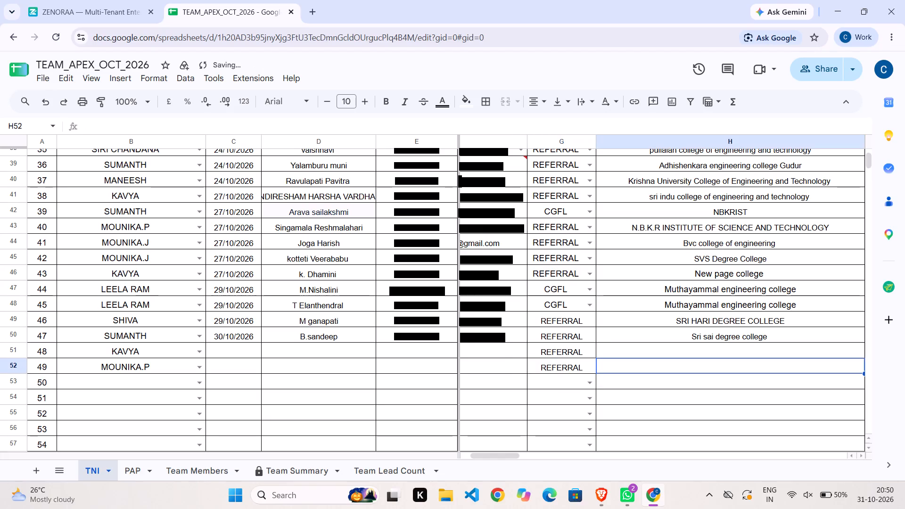
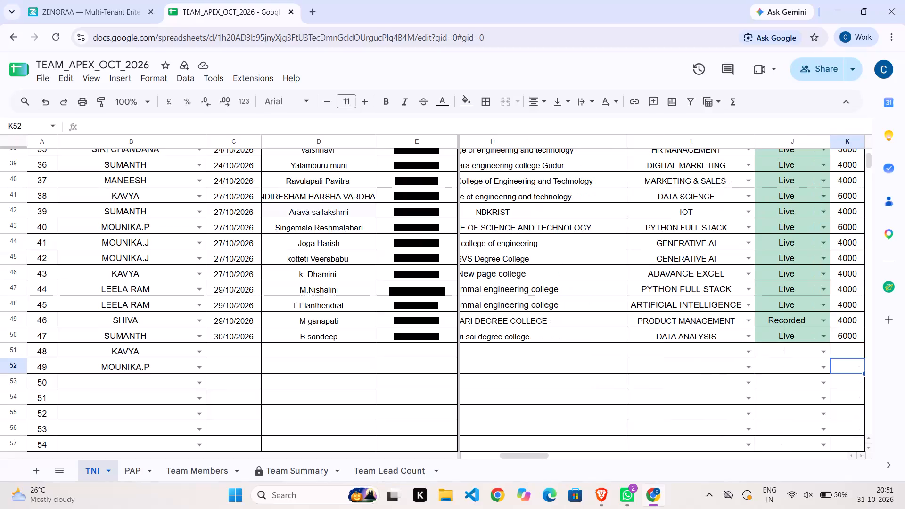
Enter 9000 in K52 and 1000 in L52 for serial number 49, and 4000 in K53 and 1000 in L53 for serial number 50.
type("9000")
key("Right")
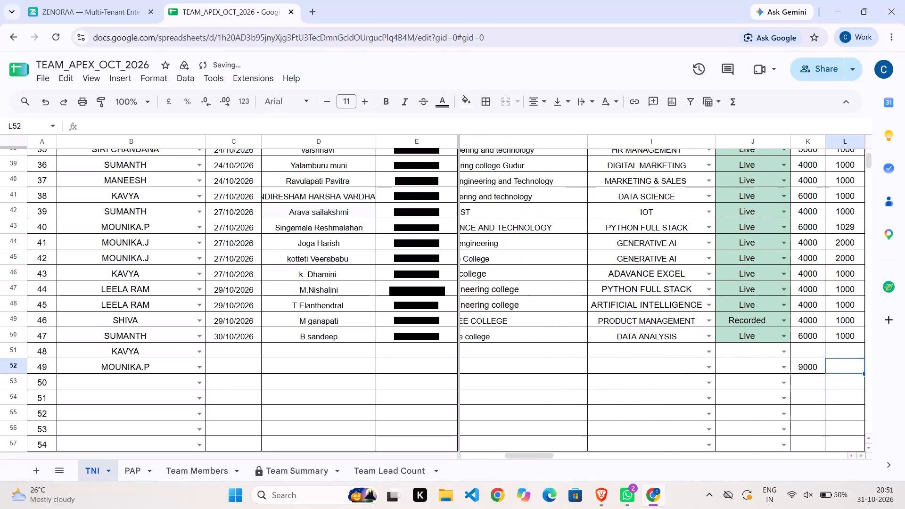
type("1000")
key("Up")
key("Left")
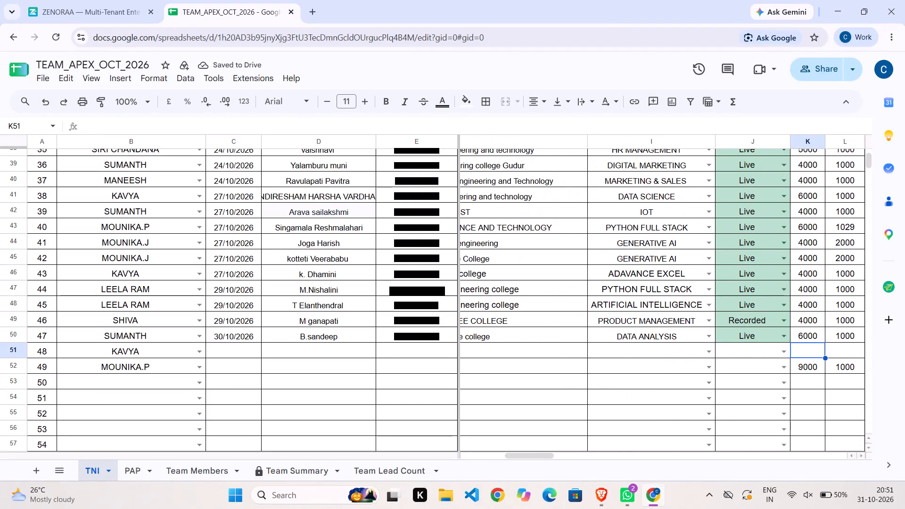
key("Down")
key("Down")
type("4000")
key("Right")
type("1000")
key("Left")
key("Left")
key("Left")
key("Left")
key("Left")
key("Left")
key("Left")
key("Left")
key("Left")
key("Left")
key("Left")
key("Left")
key("Left")
key("Left")
key("Left")
key("Left")
key("Right")
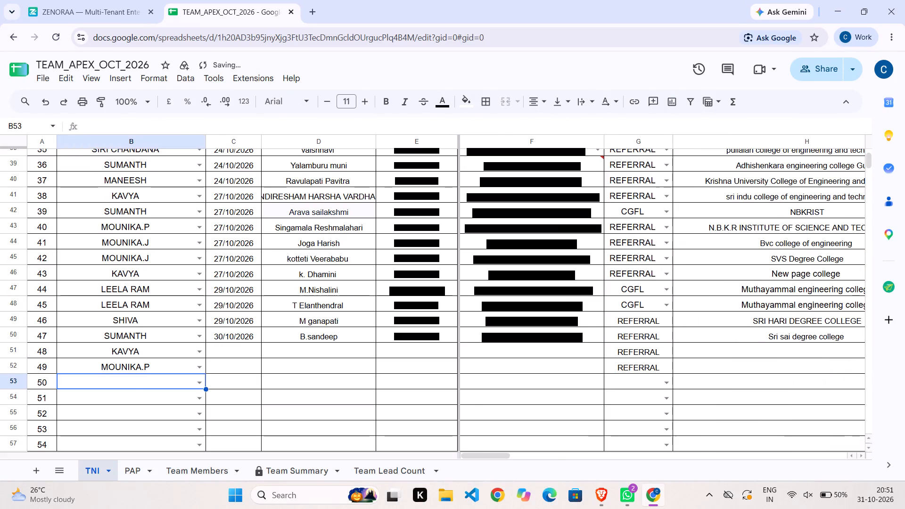
type("mo")
key("Up")
key("Down")
key("Return")
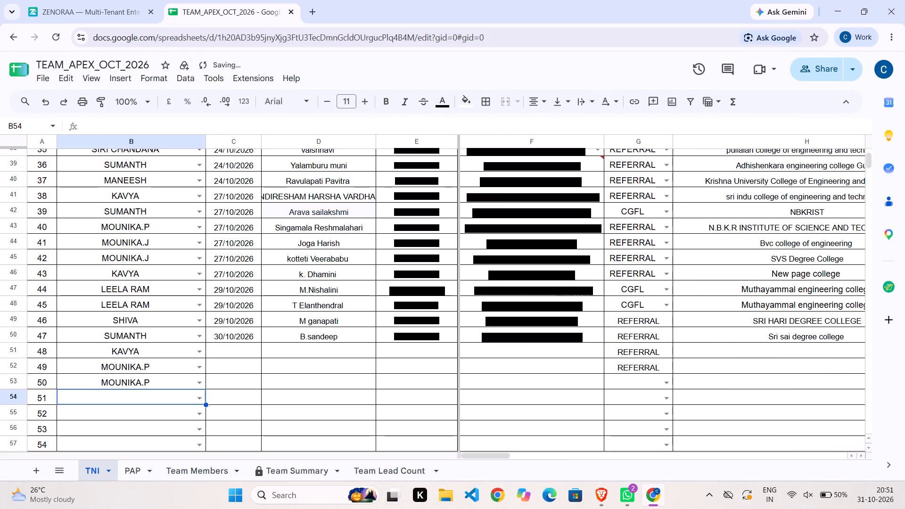
Enter the date 31/10/2026 in C51 and copy it into C52 and C53.
key("Up")
key("Up")
key("Up")
key("Right")
type("31")
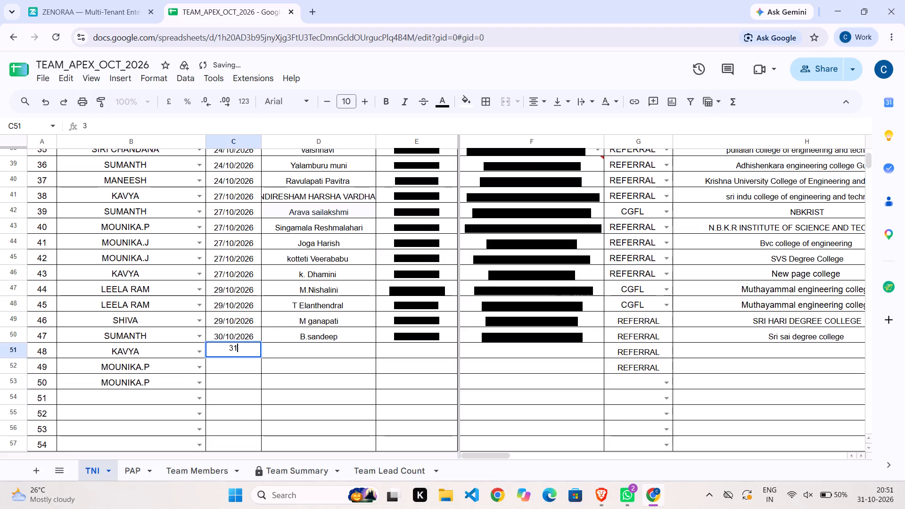
type("/10/2026")
key("Return")
key("Up")
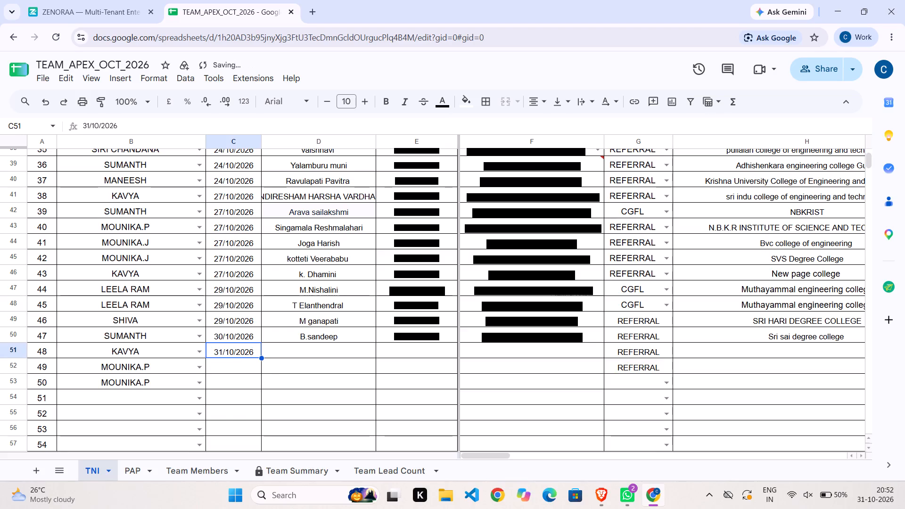
key("ctrl+c")
key("Down")
key("ctrl+v")
key("Down")
key("ctrl+v")
Set cell G53 to REFERRAL for the record with serial number 50.
key("Right")
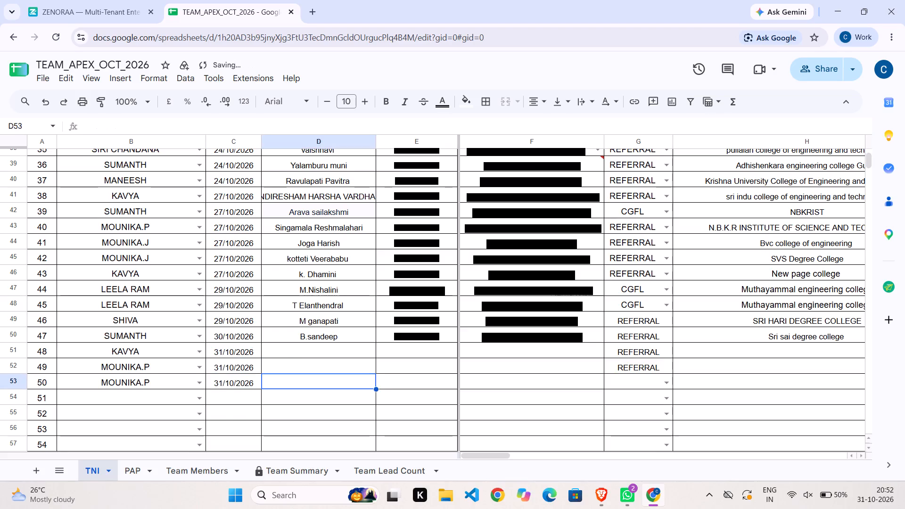
key("Right")
key("Right")
key("Right")
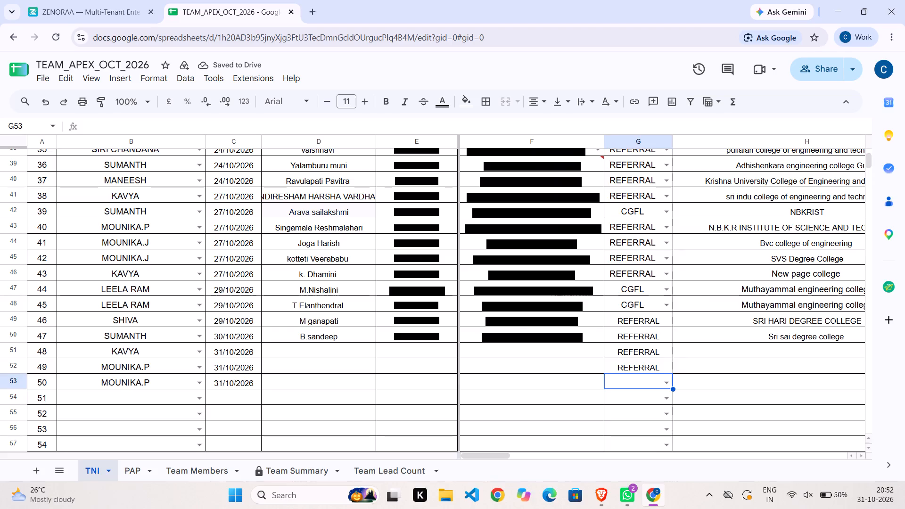
key("shift+r")
key("Right")
key("Up")
key("Return")
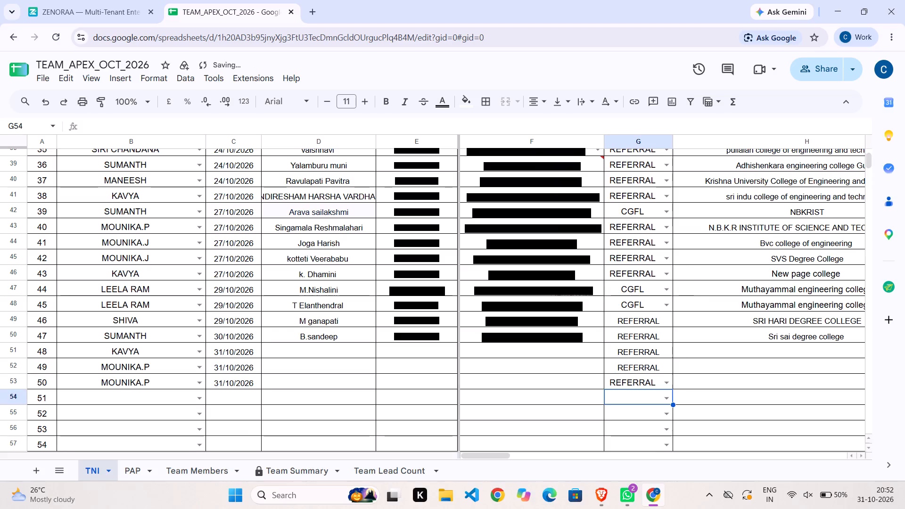
Enter 4000 in K51 and 1000 in L51 for the record with serial number 48.
key("Right")
key("Up")
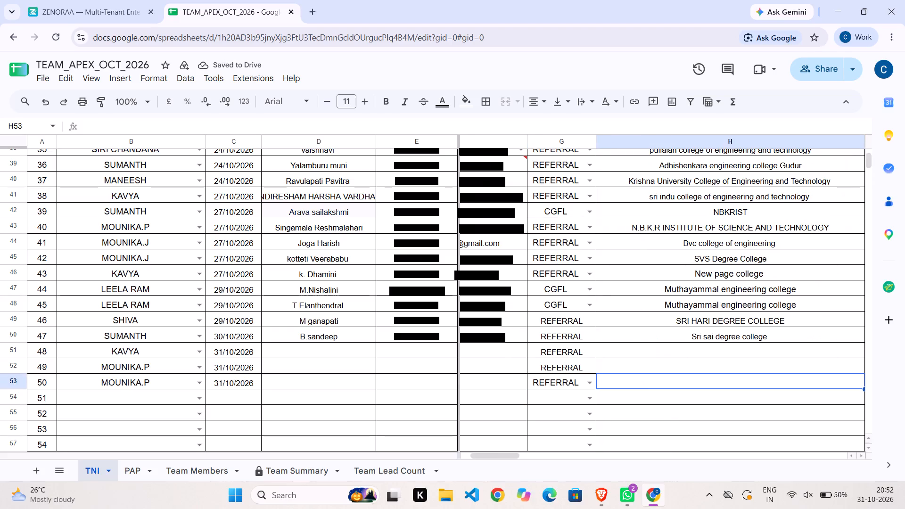
key("Right")
key("Right")
key("Right")
key("Right")
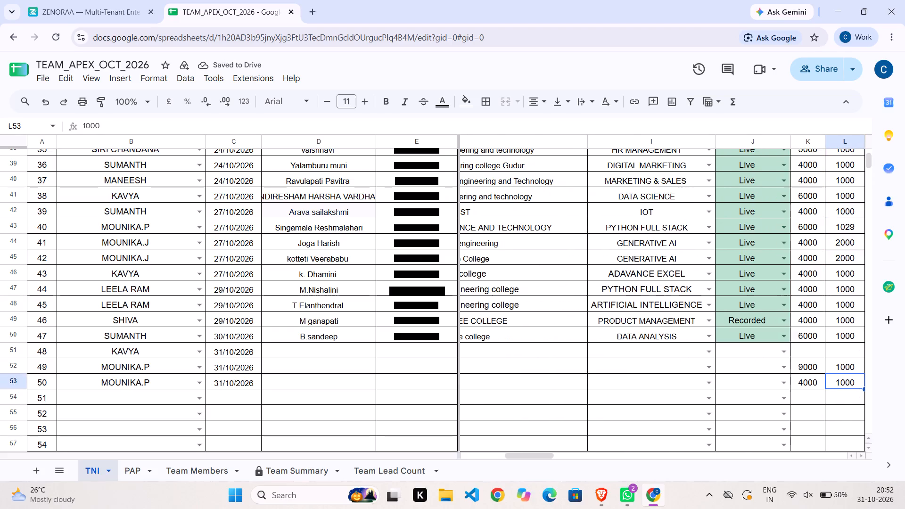
key("Right")
key("Up")
key("Up")
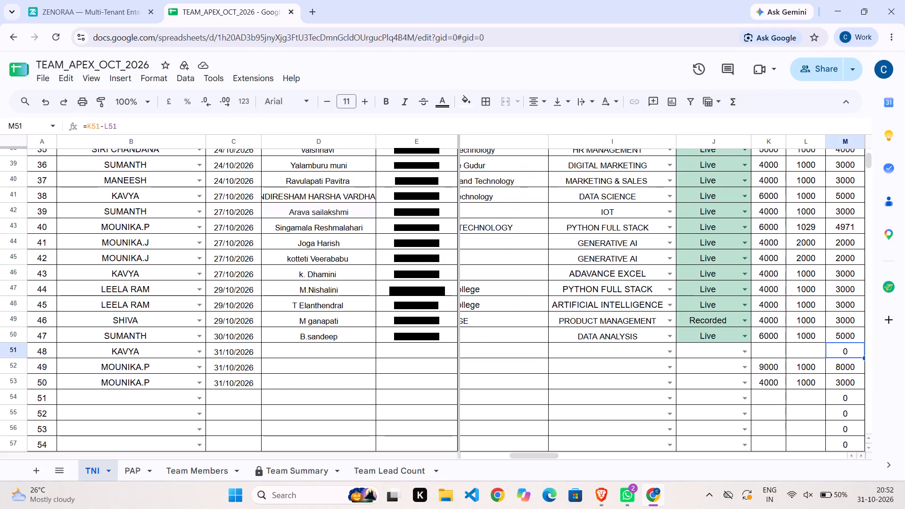
key("Left")
key("Left")
type("4000")
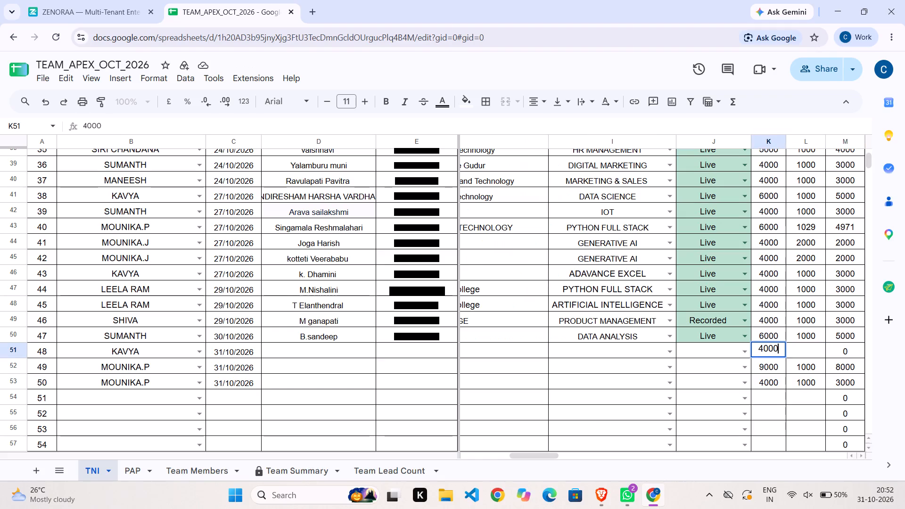
key("Right")
type("1000")
key("Right")
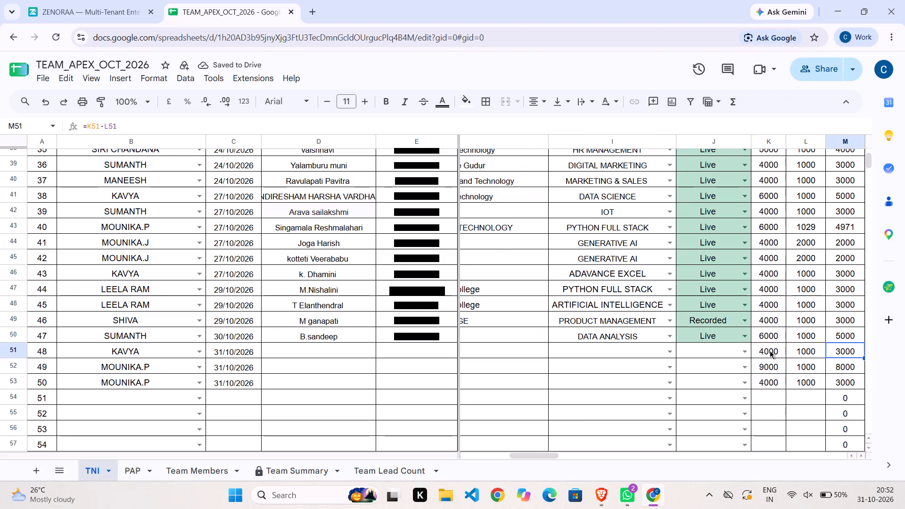
Select the amounts in K51:K53 to check their sum.
left_click_drag(770, 351, 772, 379)
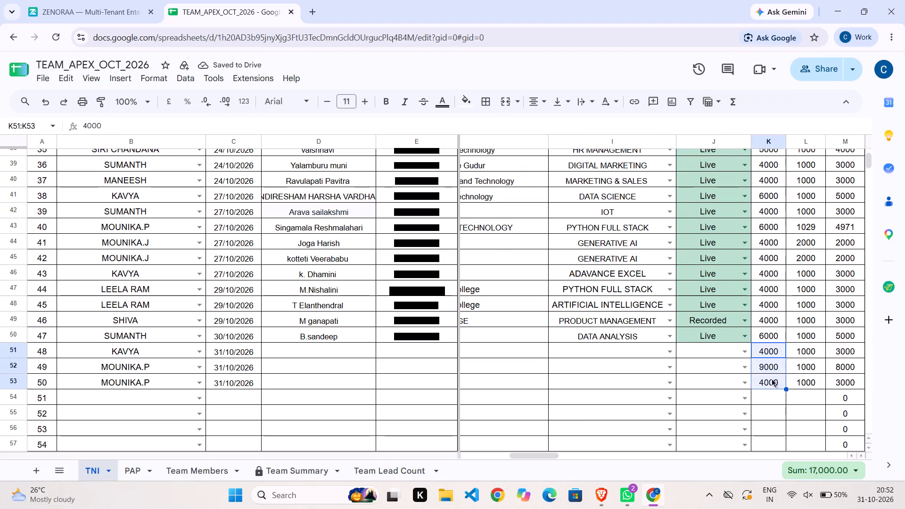
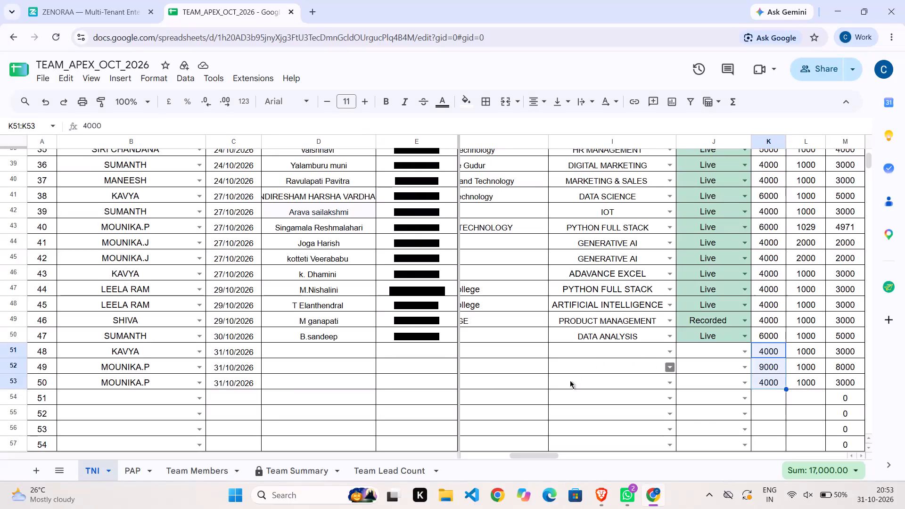
Review rows 51 to 53 across the source, college, course, payment and status columns for details still missing.
left_click(479, 383)
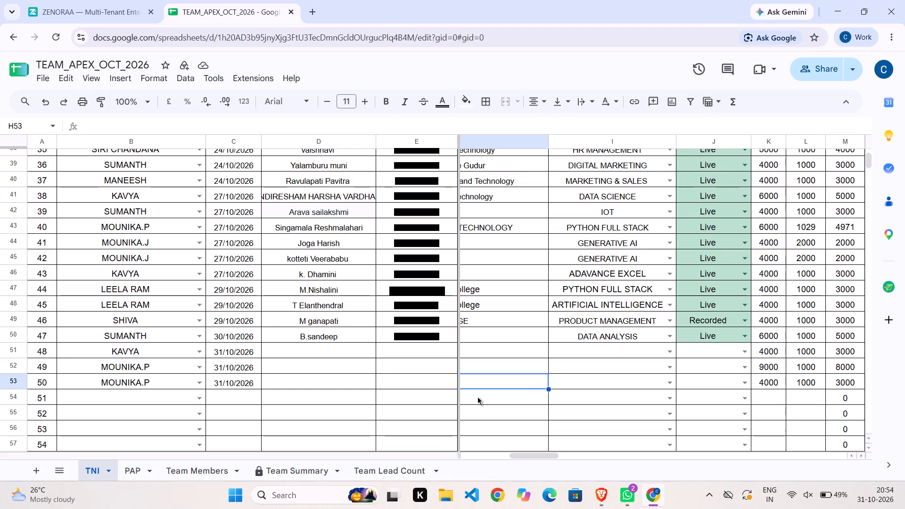
scroll(477, 397, "right", 8)
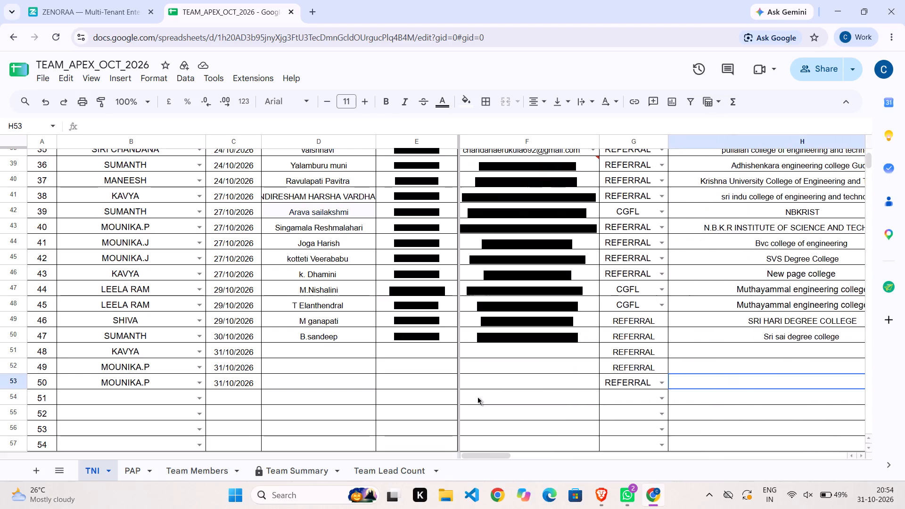
scroll(477, 397, "left", 5)
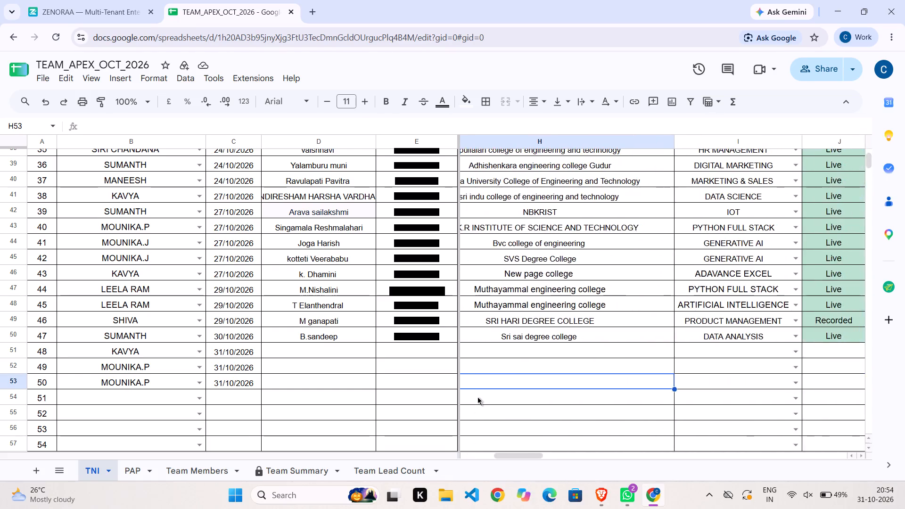
scroll(477, 397, "left", 3)
scroll(639, 379, "left", 4)
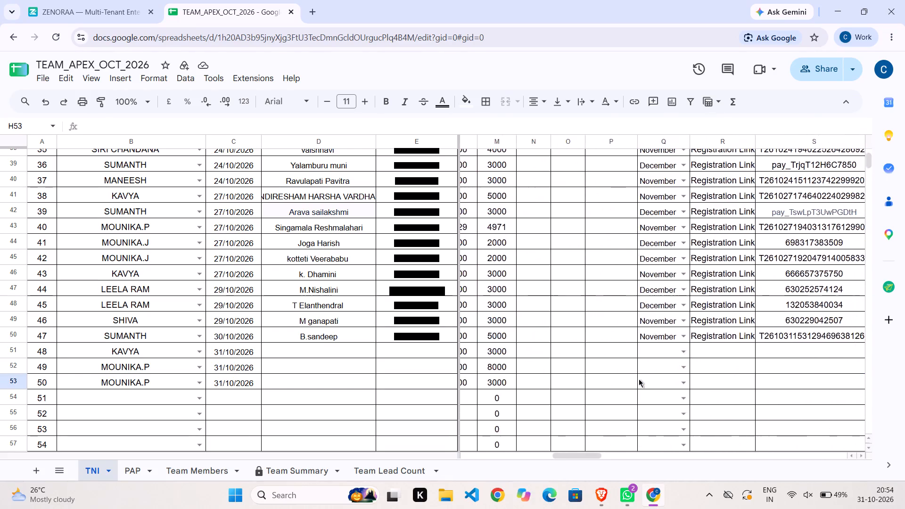
scroll(639, 379, "left", 4)
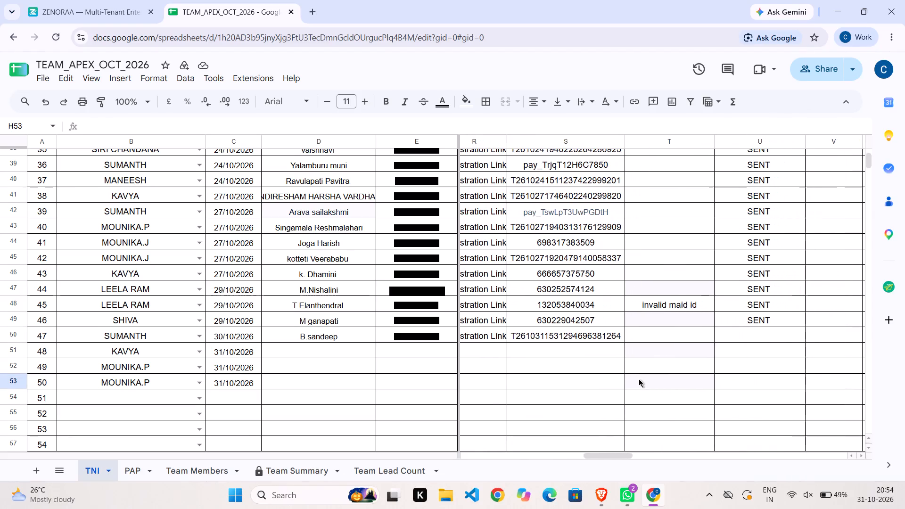
scroll(639, 379, "right", 9)
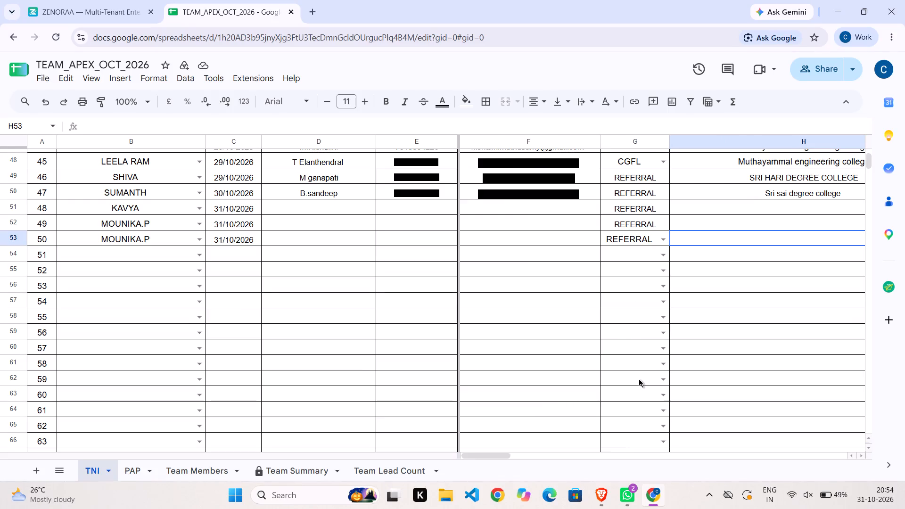
Check the record with serial number 50 cell by cell along row 53, including its date, source, course and amounts.
key("Right")
key("Right")
key("Right")
key("Right")
key("Right")
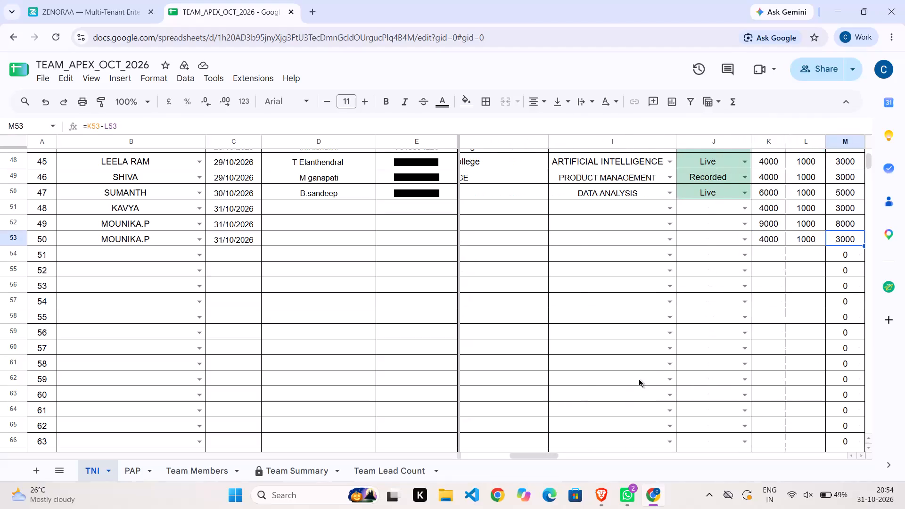
key("Left")
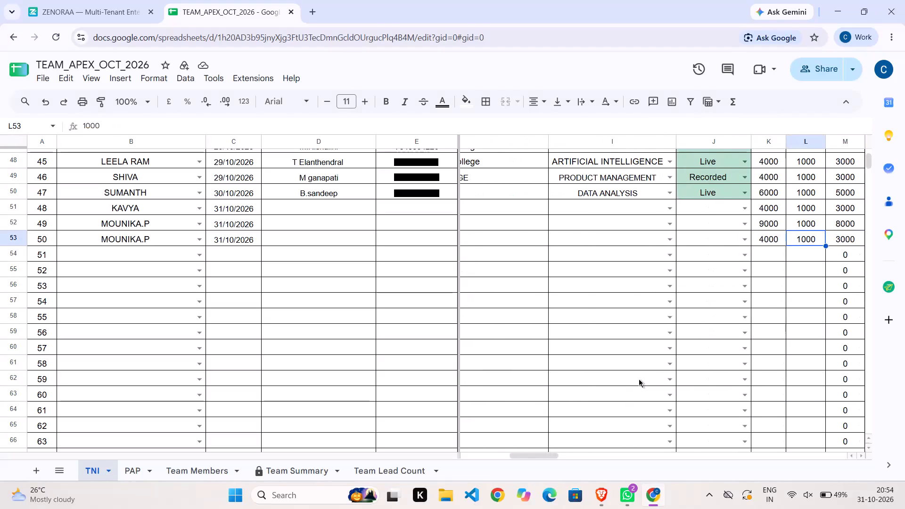
key("Right")
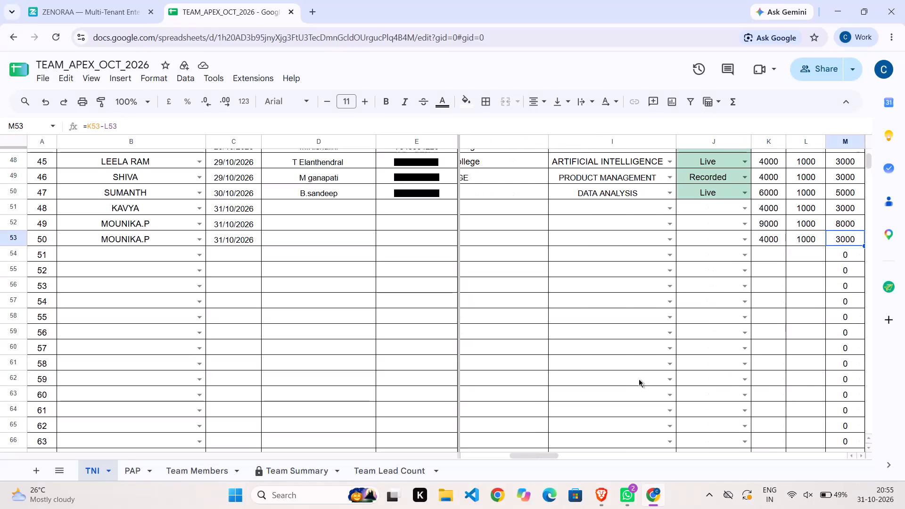
key("Left")
key("Left")
key("Left")
key("Left")
key("Left")
key("Left")
key("Left")
key("Left")
key("Left")
key("Left")
key("Left")
key("Left")
key("Left")
key("Right")
key("Right")
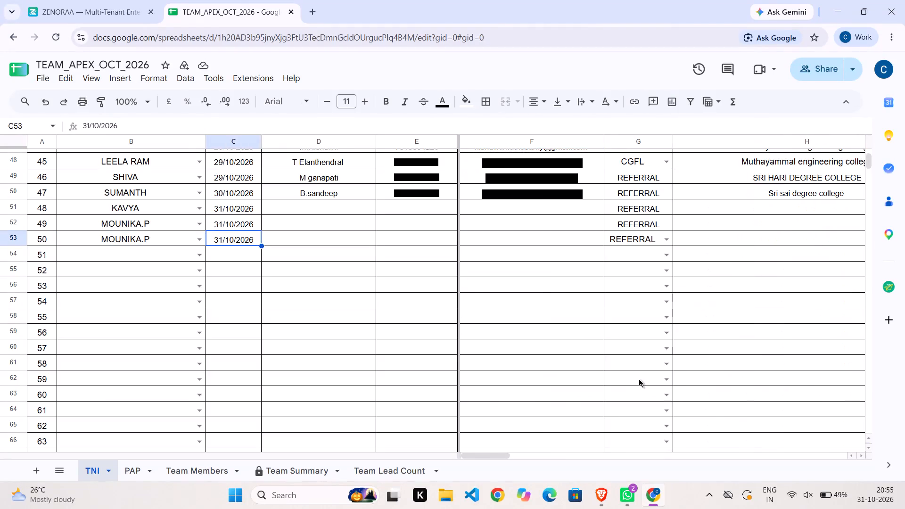
key("Right")
key("Right")
key("Right")
key("Right")
key("Right")
key("Right")
key("Right")
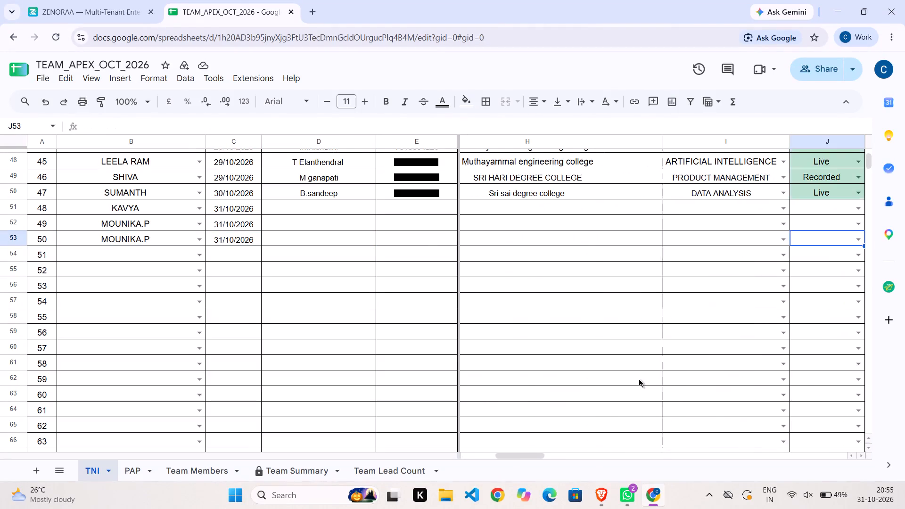
key("Right")
key("Right")
key("Right")
key("Right")
key("Right")
key("Right")
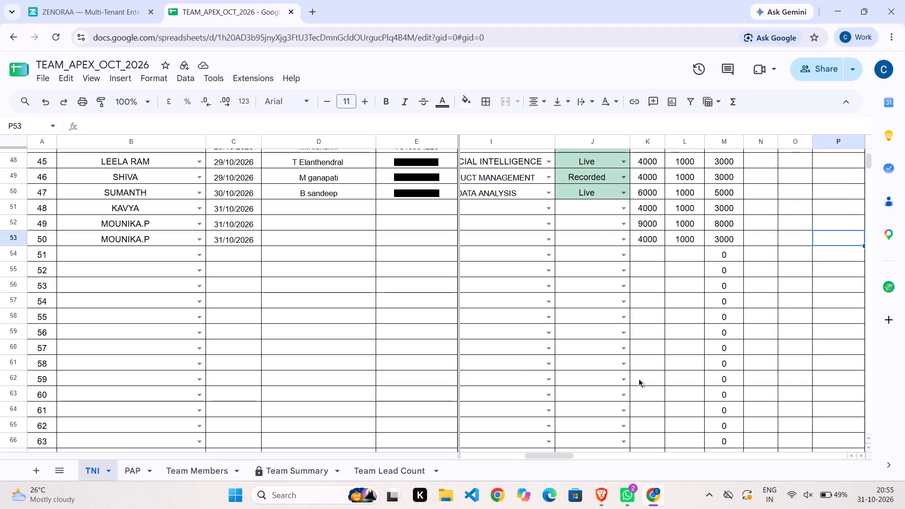
Check the amount cells of the record with serial number 49 in row 52.
key("Up")
key("Left")
key("Left")
key("Left")
key("Left")
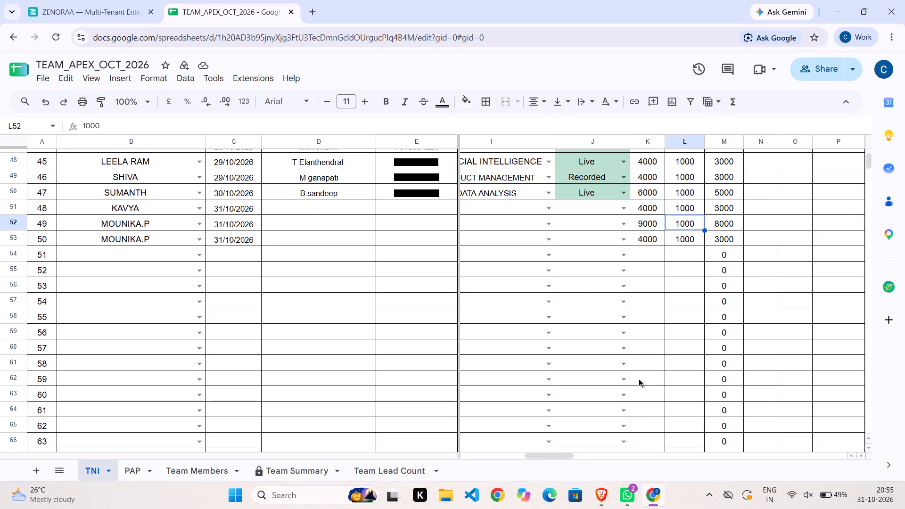
key("Right")
key("Left")
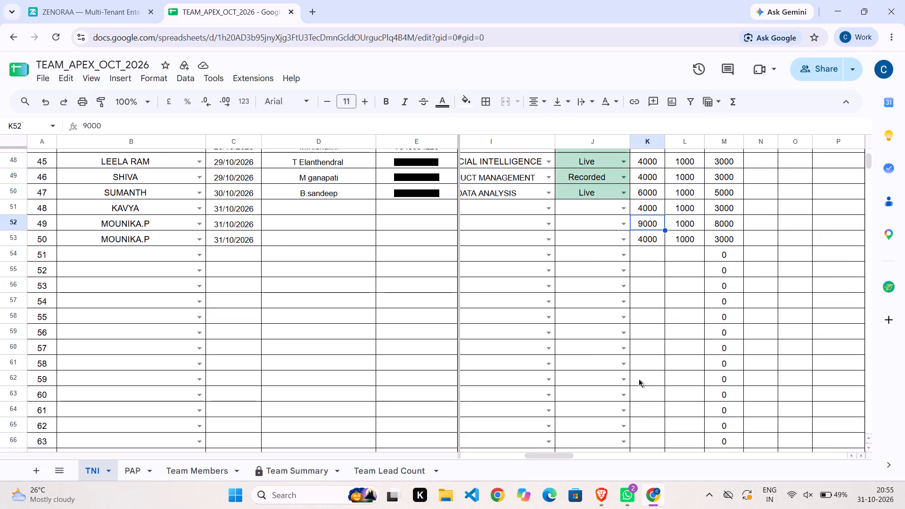
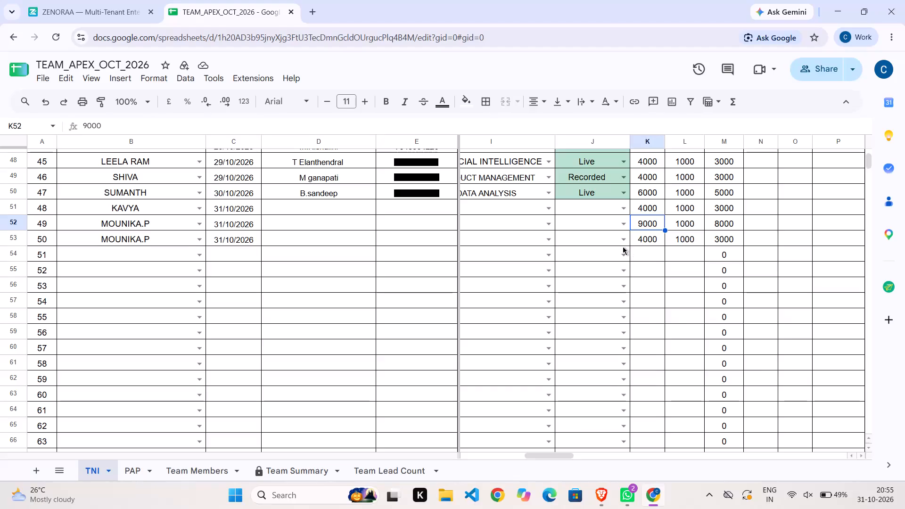
Fill column J for the new registrations: Live for serial number 48, Bundle_Pack for 49 and Live for 50.
key("Left")
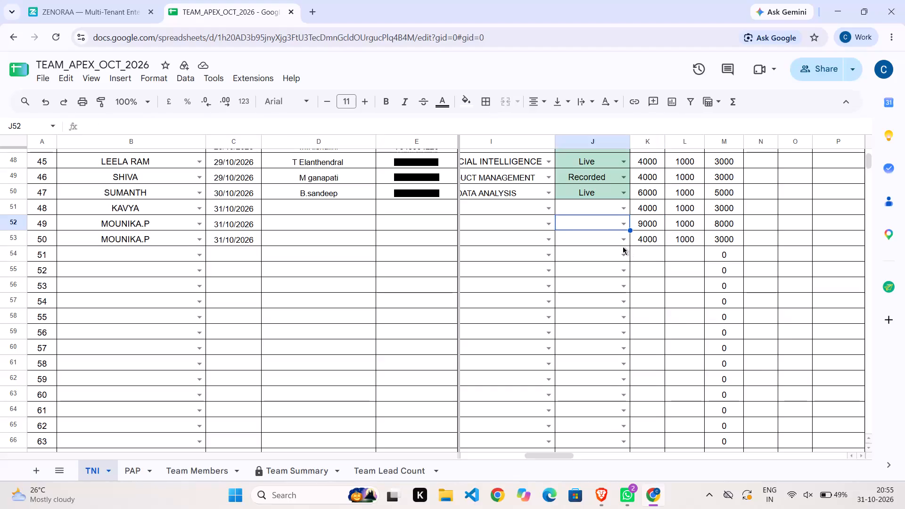
key("Up")
type("li")
key("Down")
key("Return")
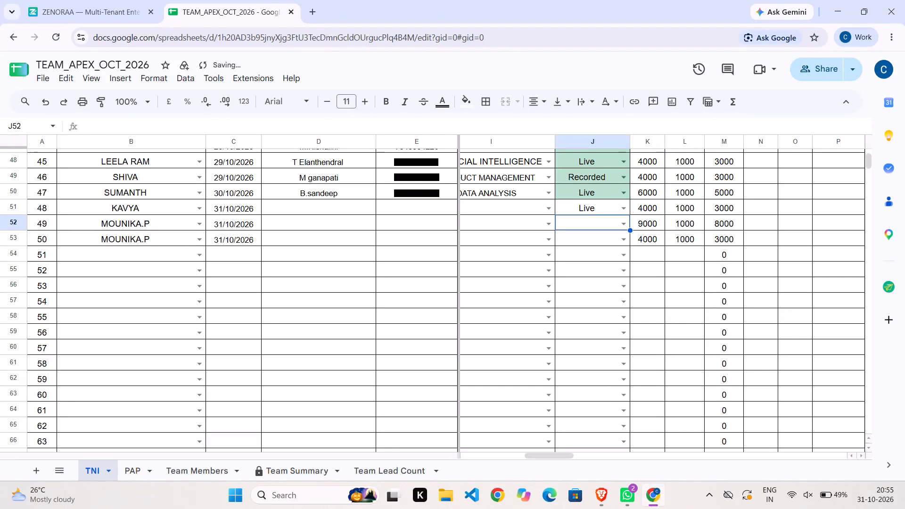
type("bu")
key("Down")
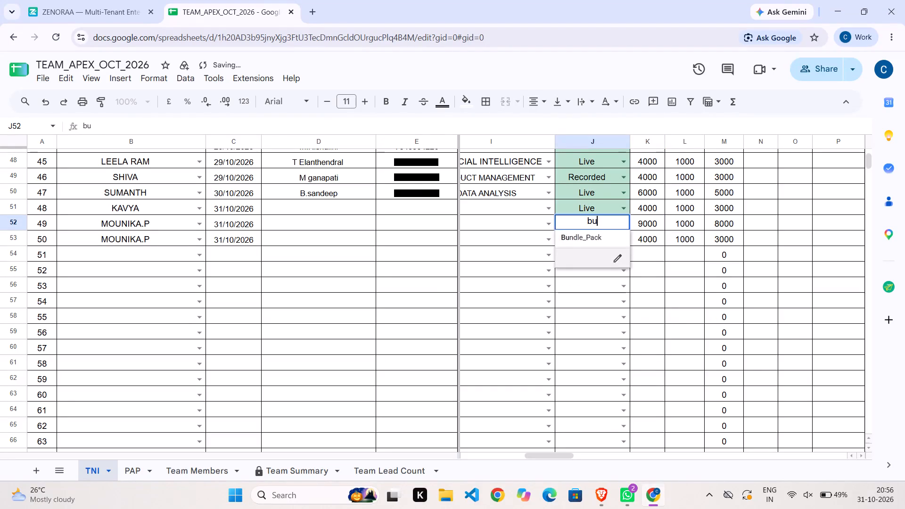
key("Up")
key("Return")
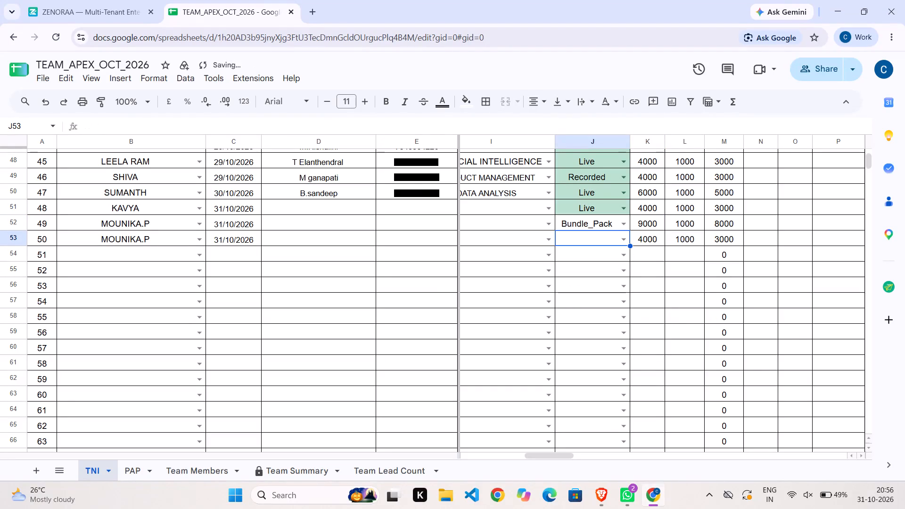
type("li")
key("Up")
key("Return")
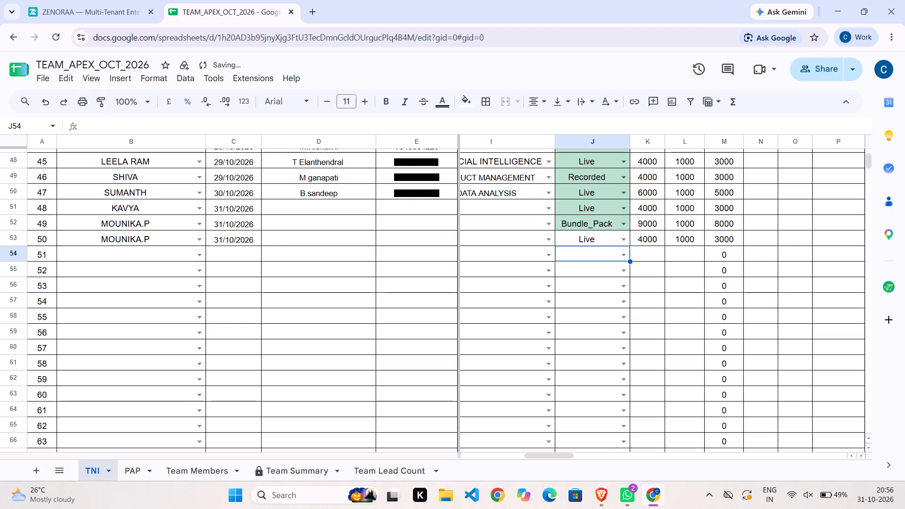
Switch from the TNI sheet to the ZENORAA page showing the All Leads list.
key("alt+Tab")
key("alt+Tab")
key("alt+Tab")
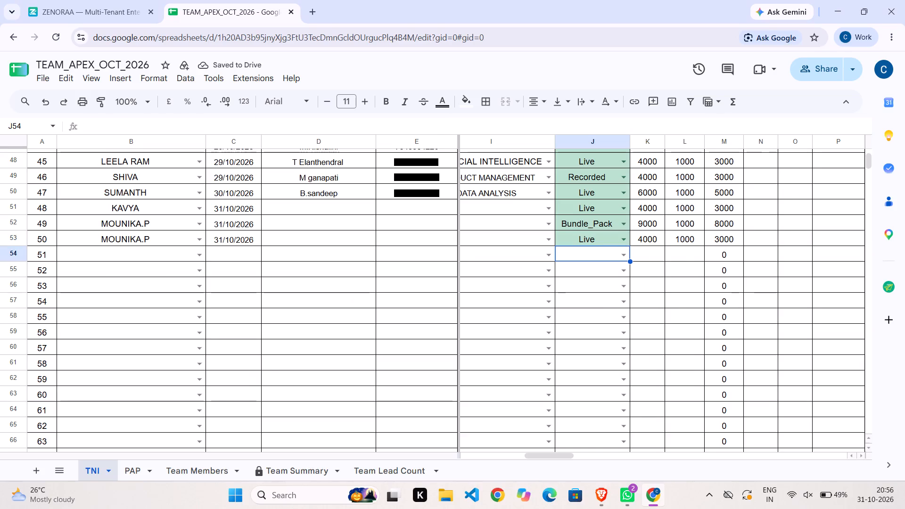
left_click(112, 13)
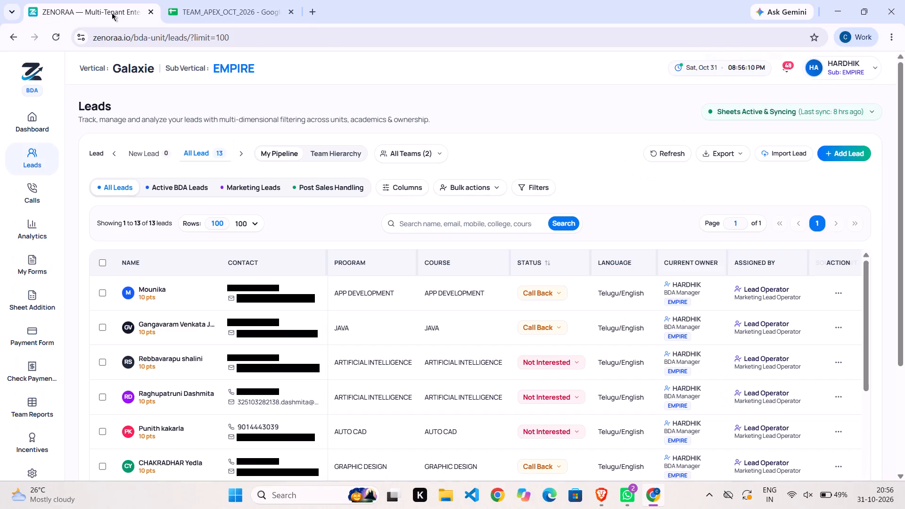
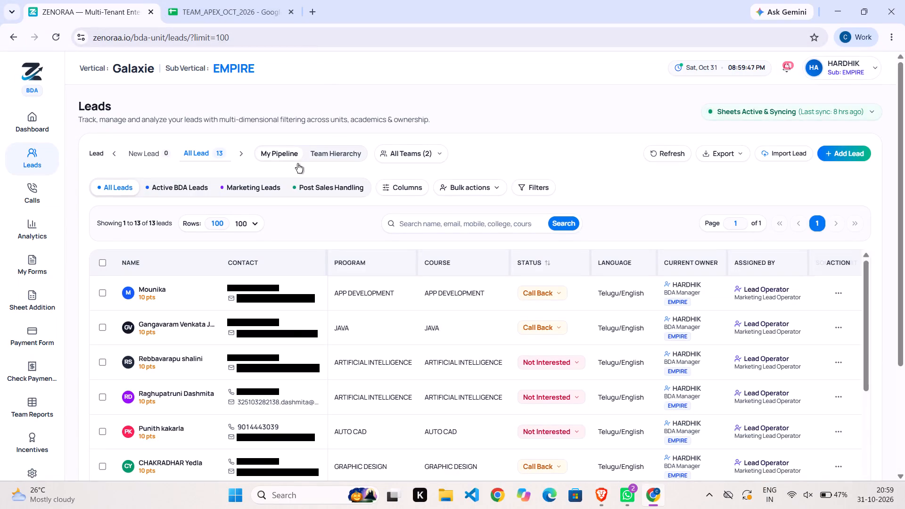
Switch from the ZENORAA leads page back to the TNI sheet of the TEAM_APEX_OCT_2026 spreadsheet.
left_click(207, 14)
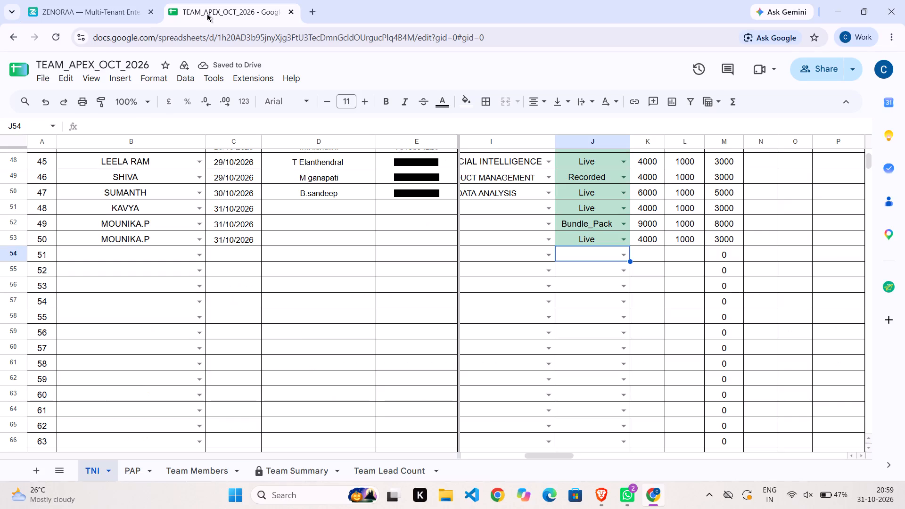
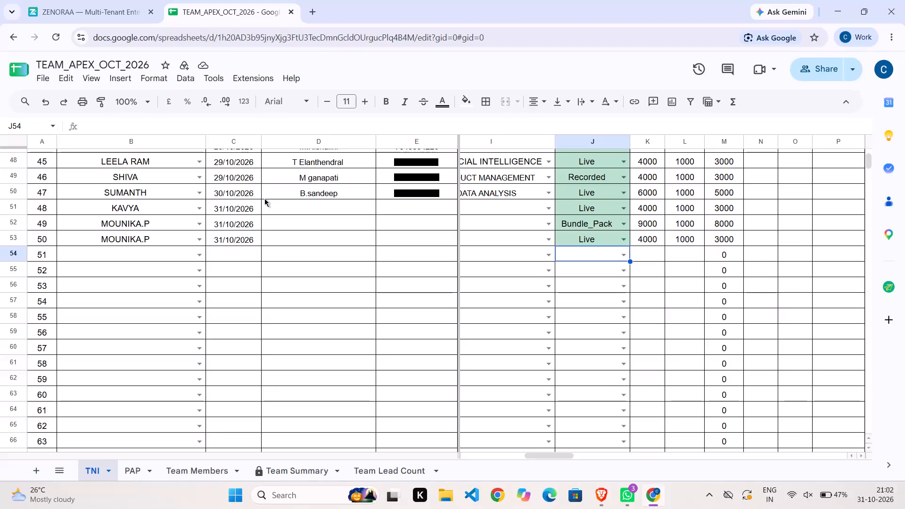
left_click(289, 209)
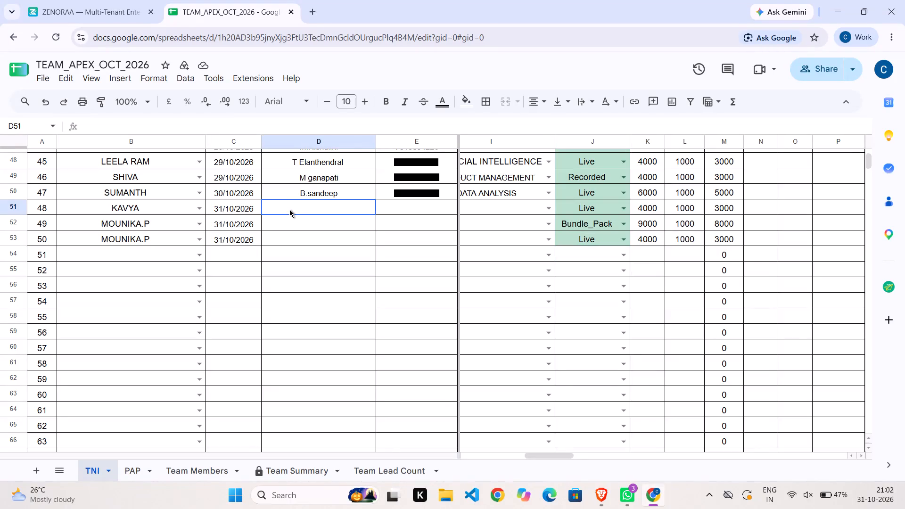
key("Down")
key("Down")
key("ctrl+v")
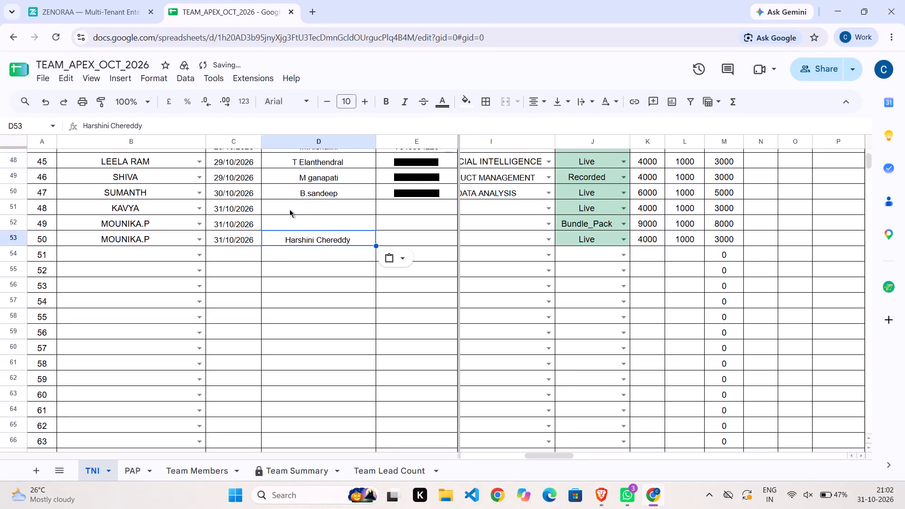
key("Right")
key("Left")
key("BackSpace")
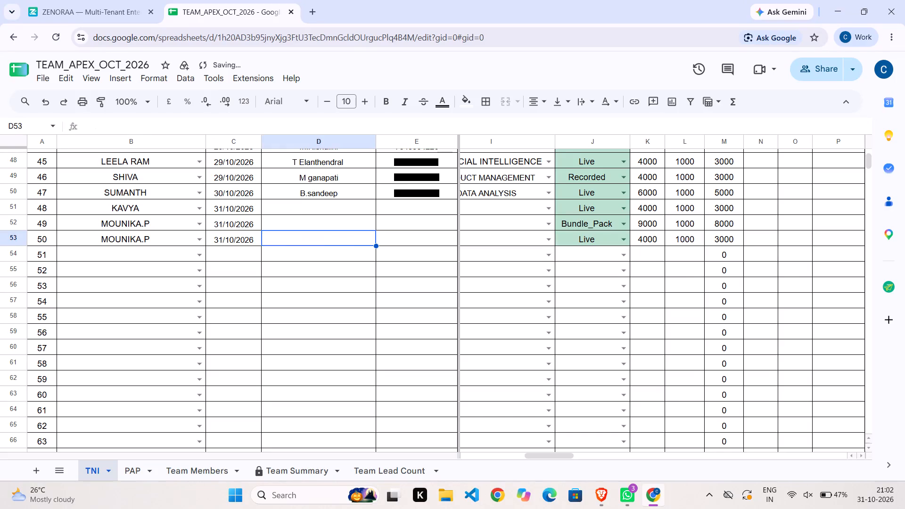
Paste the copied registrant's name into the column D name cell for serial number 49.
key("Up")
key("ctrl+v")
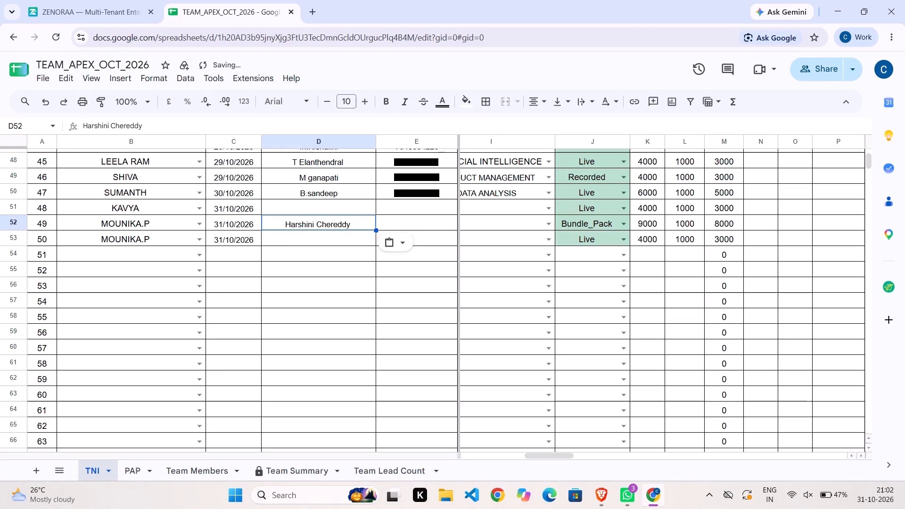
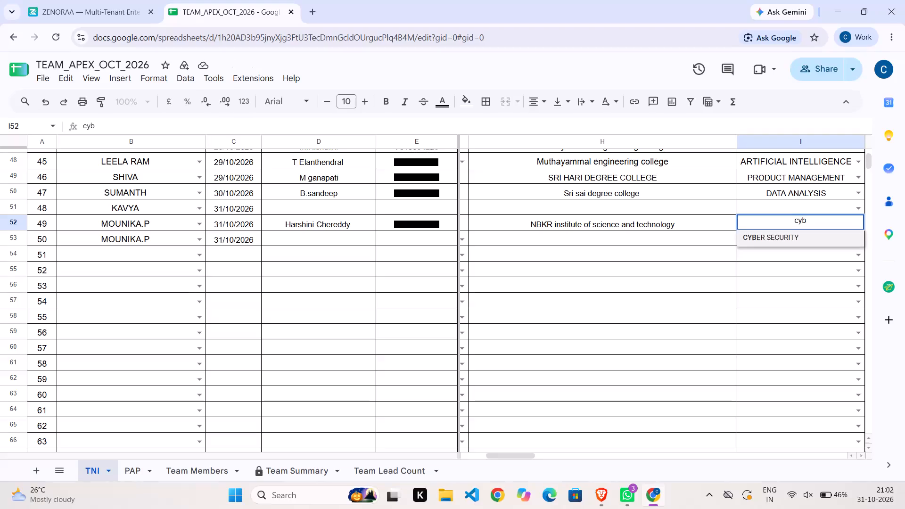
Set the column I entry for serial number 49 to CYBER SECURITY.
key("Return")
Enter Registration Link in the column R cells for serial numbers 48, 49 and 50.
key("Up")
key("Right")
key("Right")
key("Right")
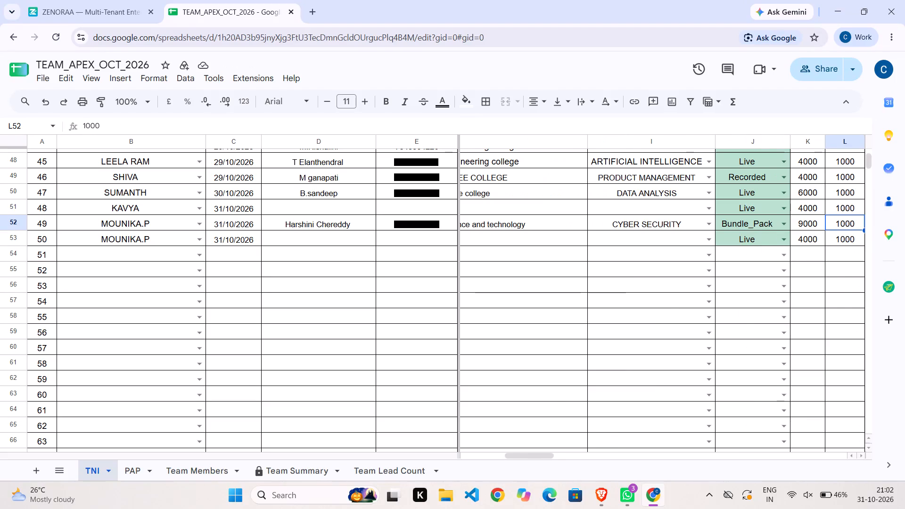
key("Right")
key("Right")
key("Right")
key("Right")
key("Right")
key("Right")
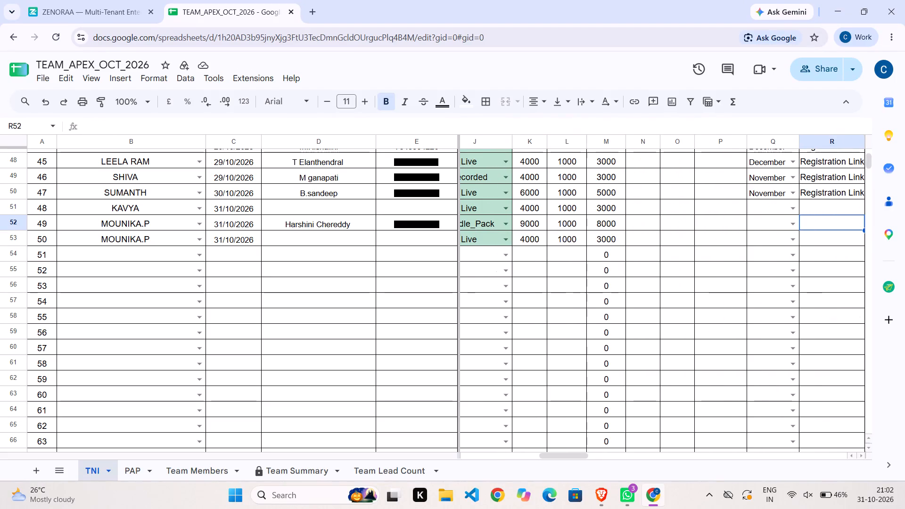
key("Left")
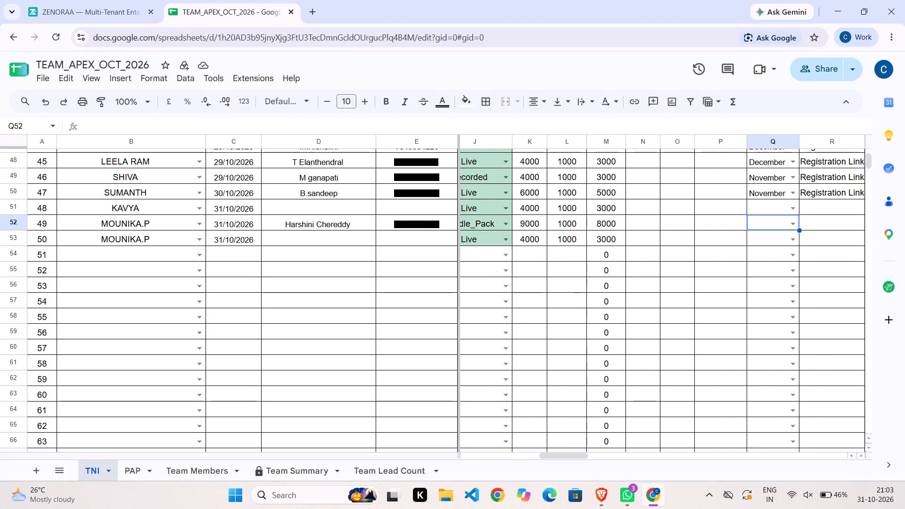
key("Right")
key("Up")
key("shift+r")
key("Down")
key("shift+r")
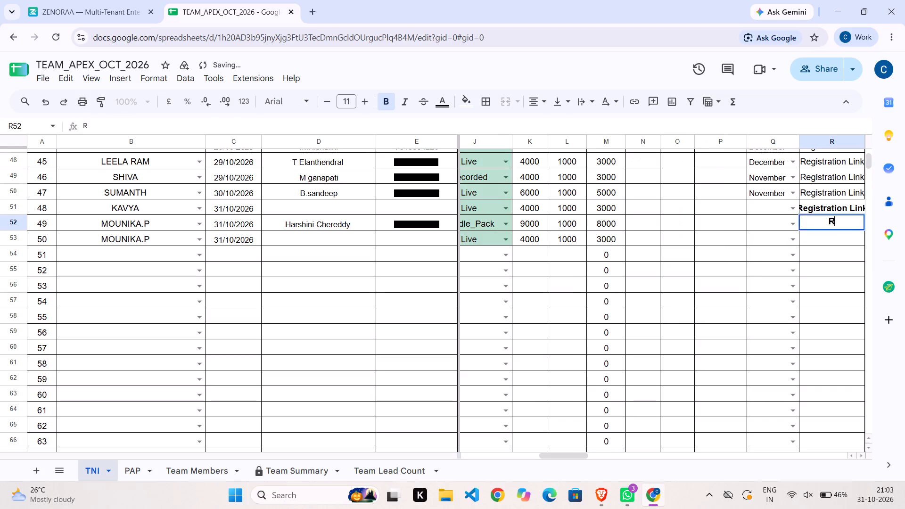
key("Down")
key("shift+r")
key("Up")
key("Up")
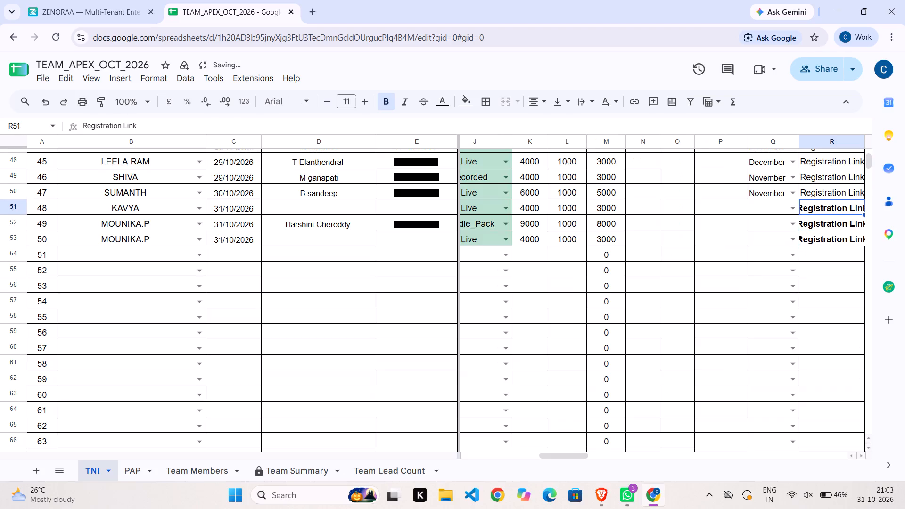
Remove the bold formatting from the column R Registration Link cells for serial numbers 48 to 50.
left_click_drag(829, 205, 830, 240)
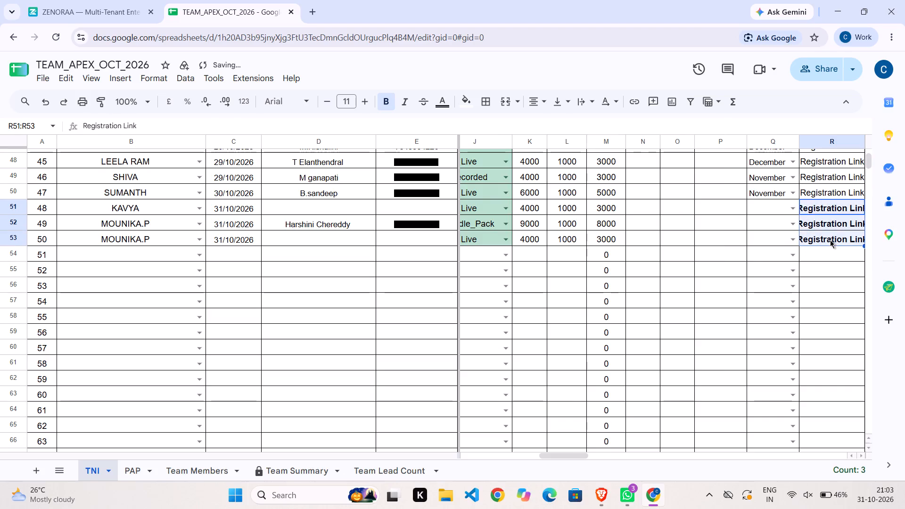
left_click(388, 100)
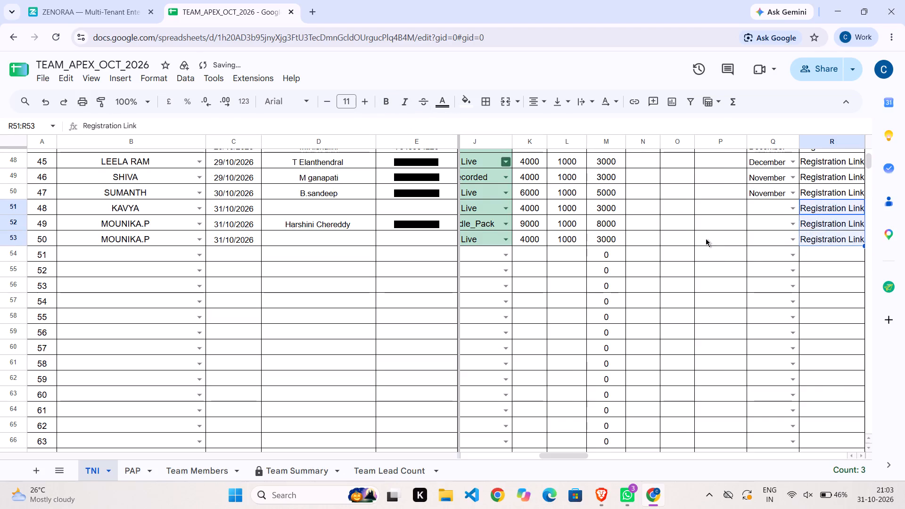
Select the column D name cell for serial number 50 and switch to WhatsApp for that registrant's details.
scroll(706, 238, "left", 3)
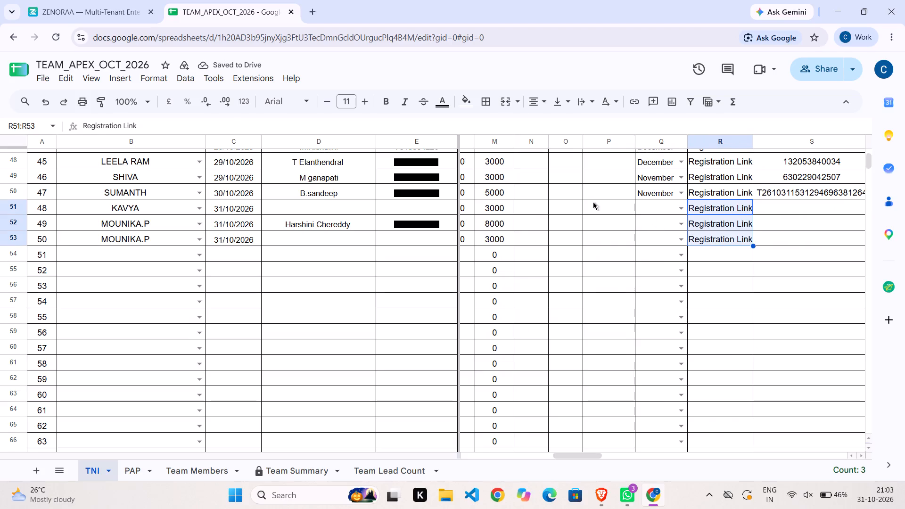
left_click(593, 202)
scroll(593, 202, "right", 2)
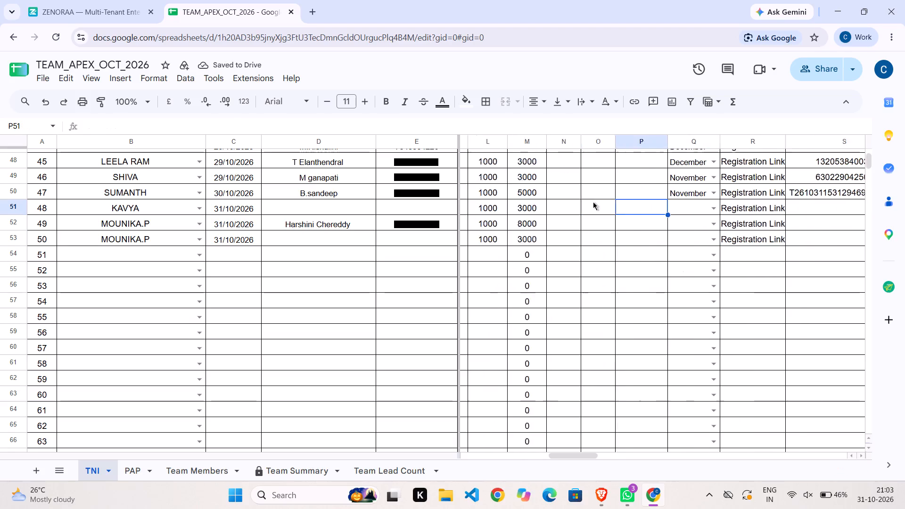
scroll(593, 202, "right", 8)
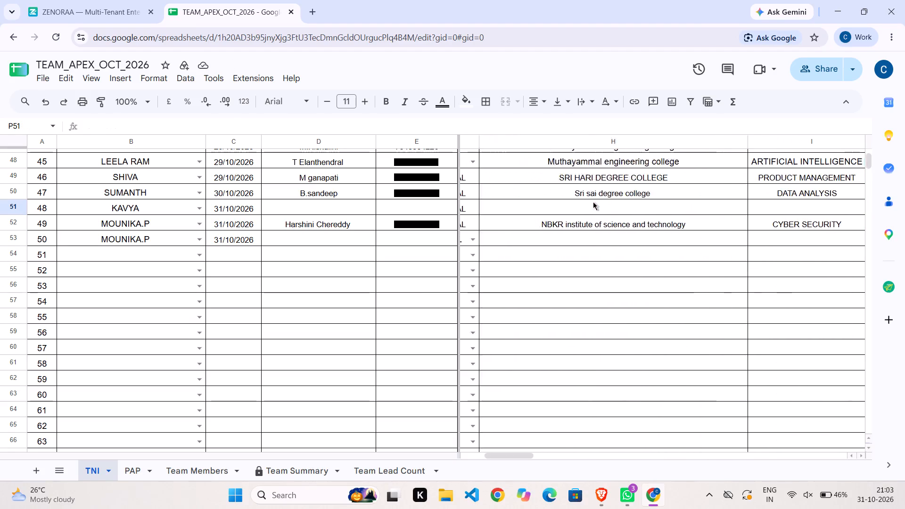
scroll(593, 202, "right", 3)
left_click(333, 238)
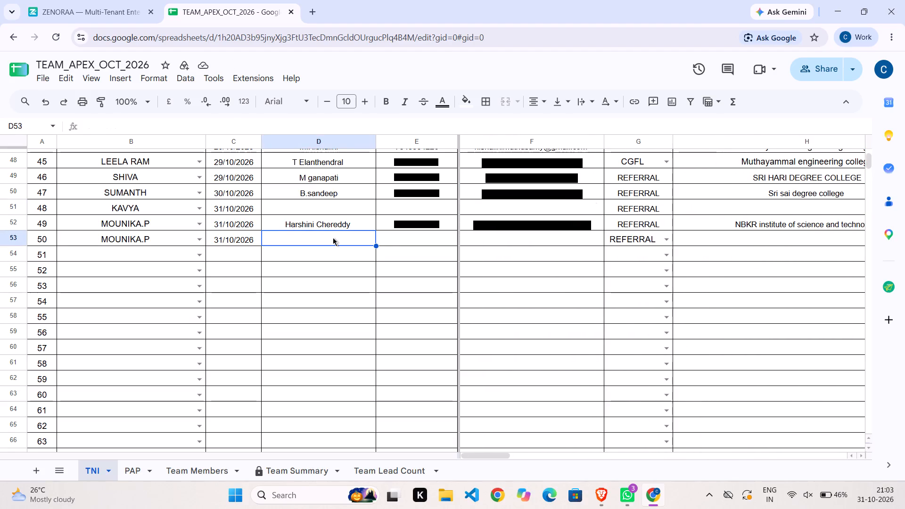
key("alt+Tab")
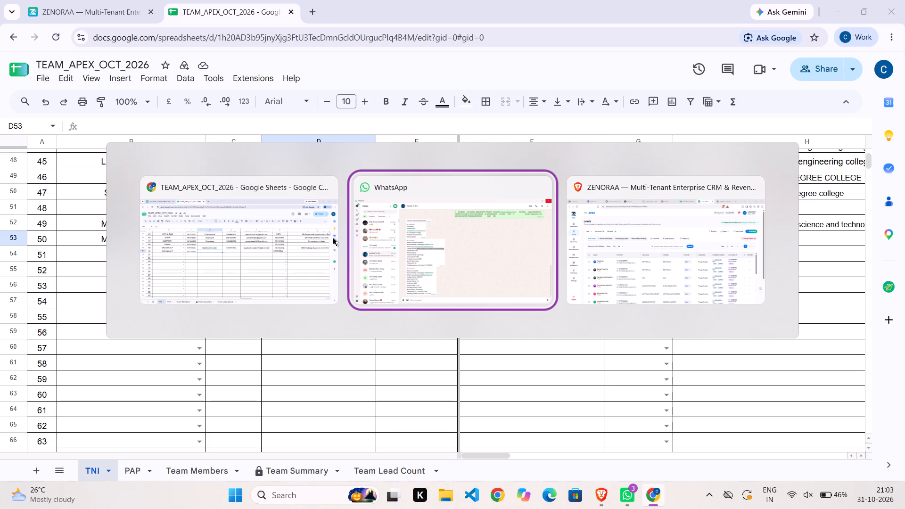
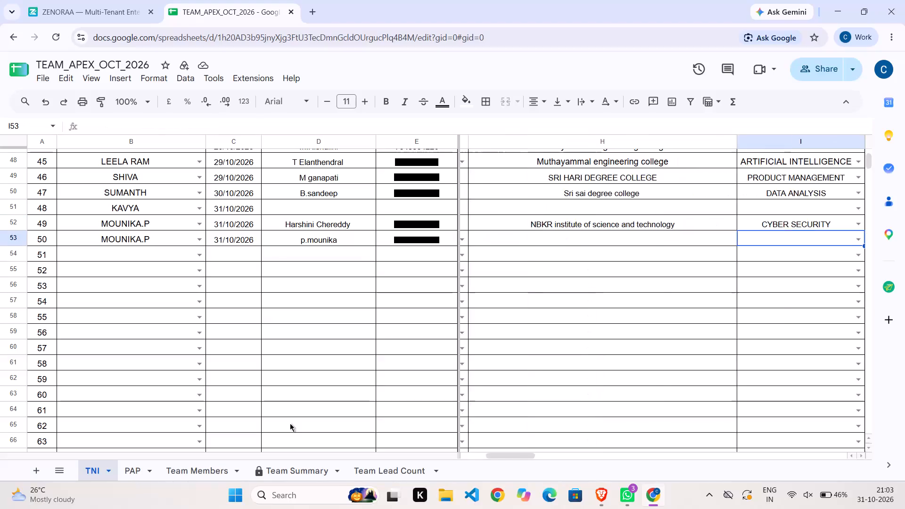
Paste the copied payment reference number into the column S cell for serial number 50.
key("Right")
key("Right")
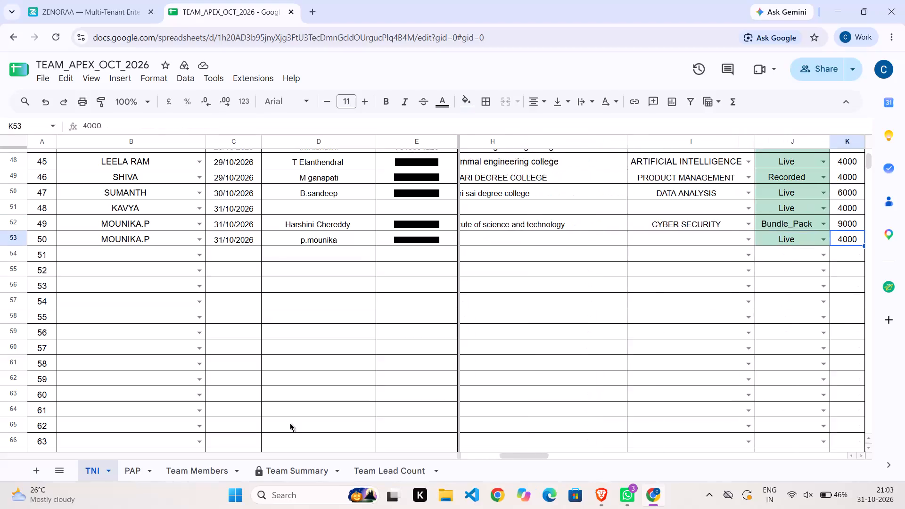
key("Right")
key("Right")
key("Right")
key("Right")
key("Right")
key("Right")
key("Right")
key("Right")
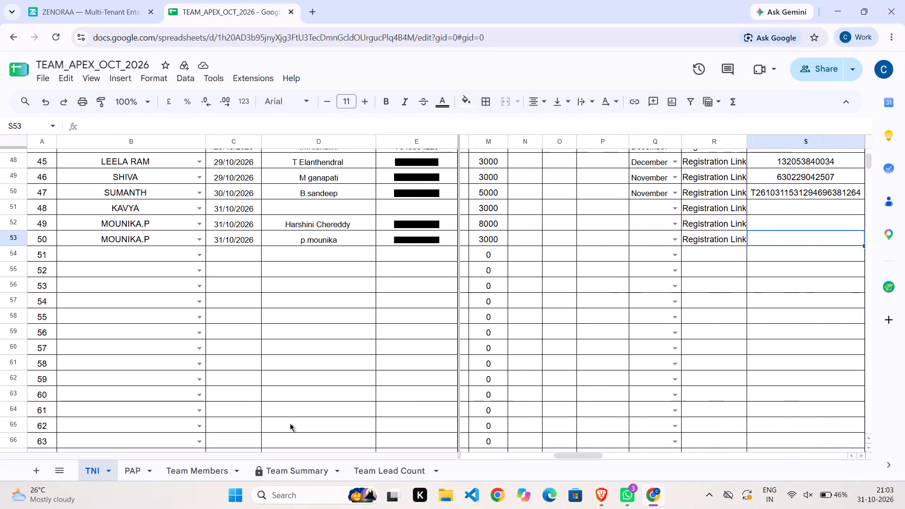
key("ctrl+v")
Set the column Q month for serial number 50 to December.
key("Left")
key("Left")
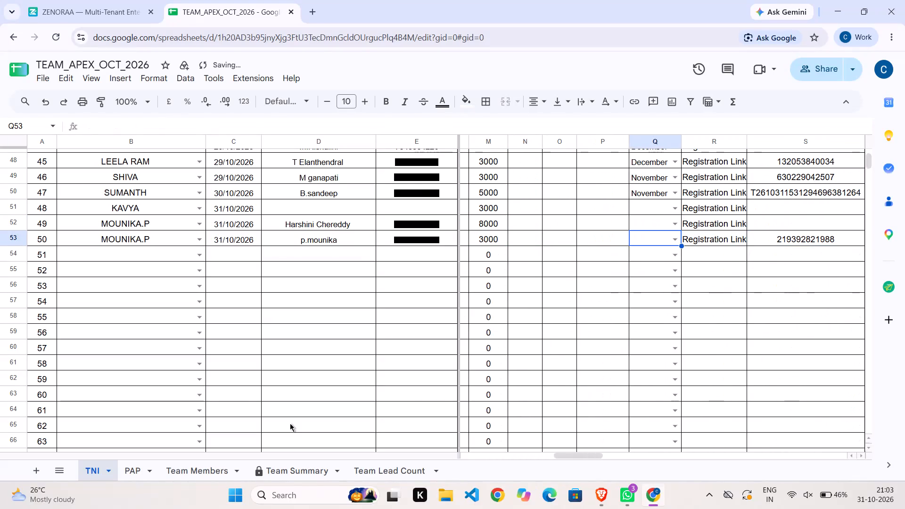
type("de")
key("Down")
key("Return")
key("Up")
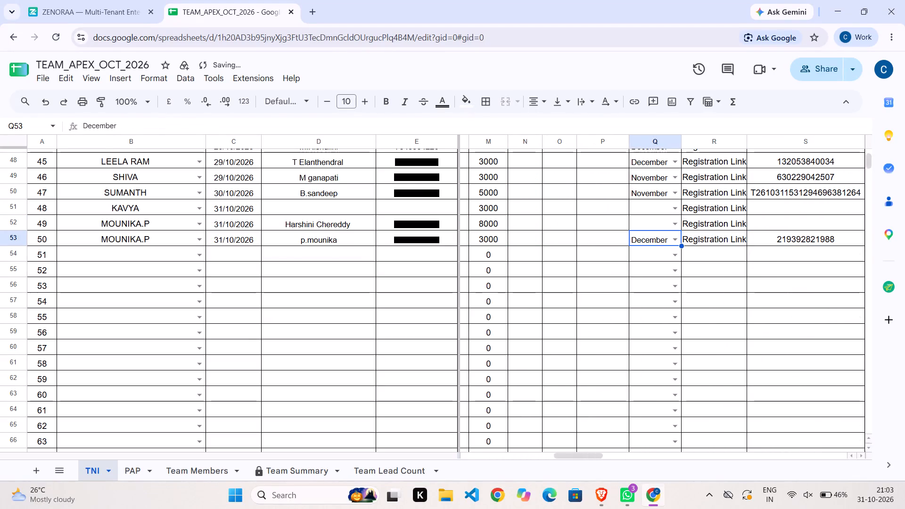
Return to the empty column I course cell for serial number 50.
key("Left")
key("Left")
key("Left")
key("Left")
key("Left")
key("Left")
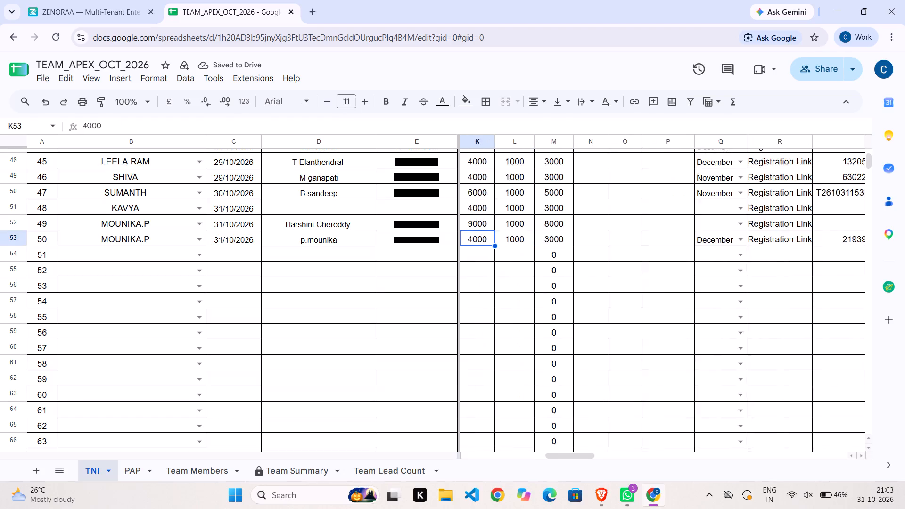
key("Left")
key("Left")
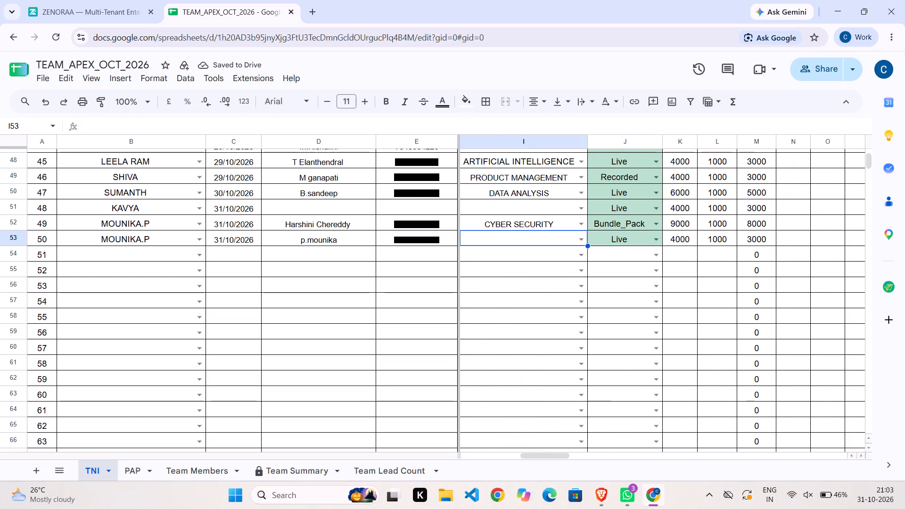
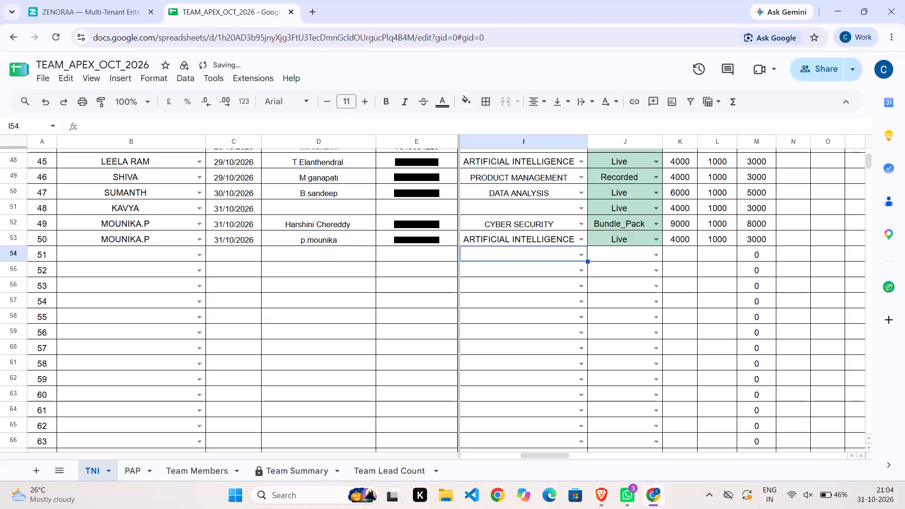
Copy the college name NBKR institute of science and technology from serial number 49 into the column H cell for serial number 50.
key("Left")
key("Up")
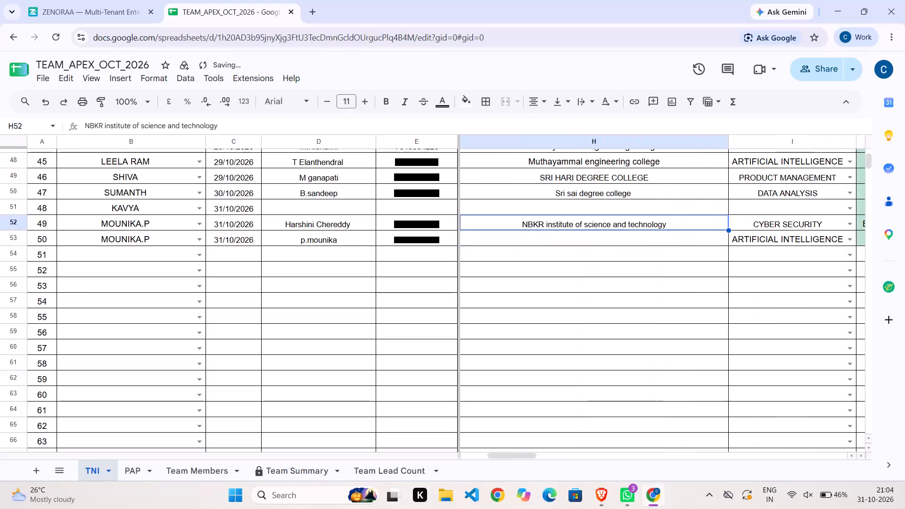
key("ctrl+c")
key("Down")
key("ctrl+v")
key("Right")
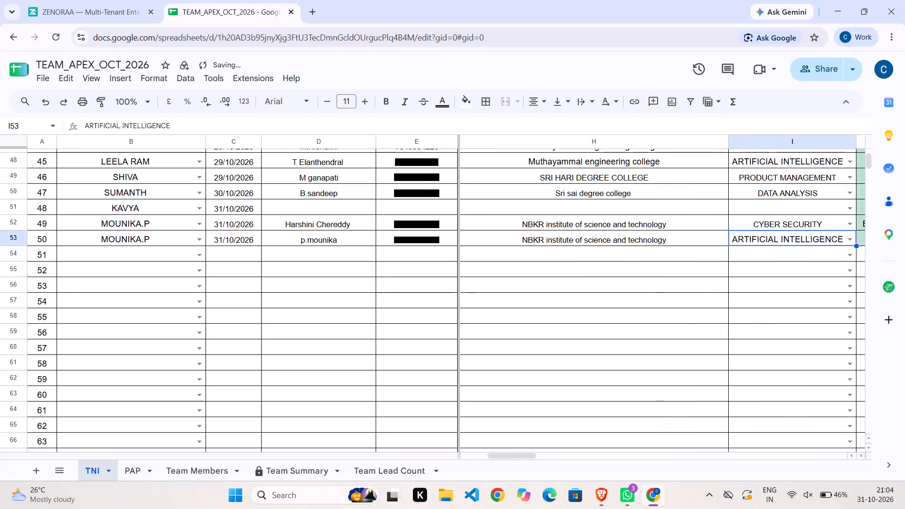
Check the filled details for serial number 50 across its row, from the column E contact cell through the column Q month.
key("Left")
key("Left")
key("Left")
key("Left")
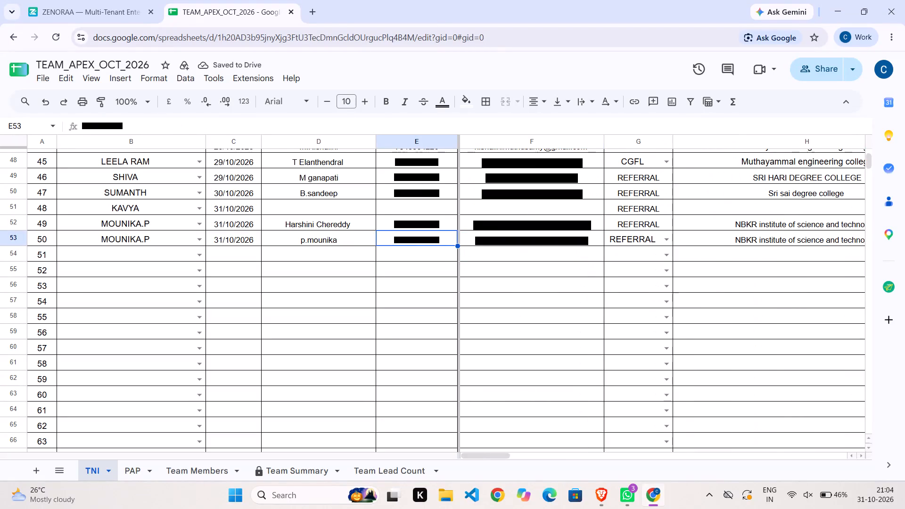
key("Right")
key("Right")
key("Right")
key("Right")
key("Right")
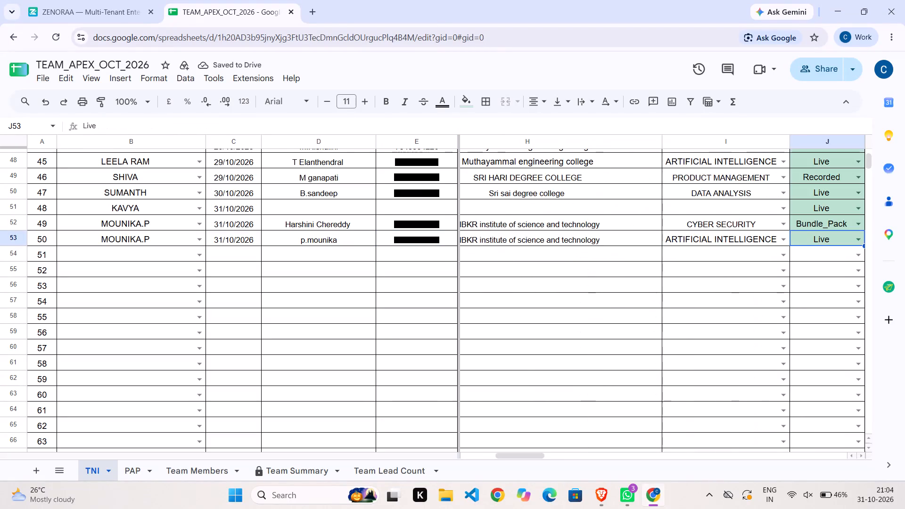
key("Right")
key("Left")
key("Right")
key("Left")
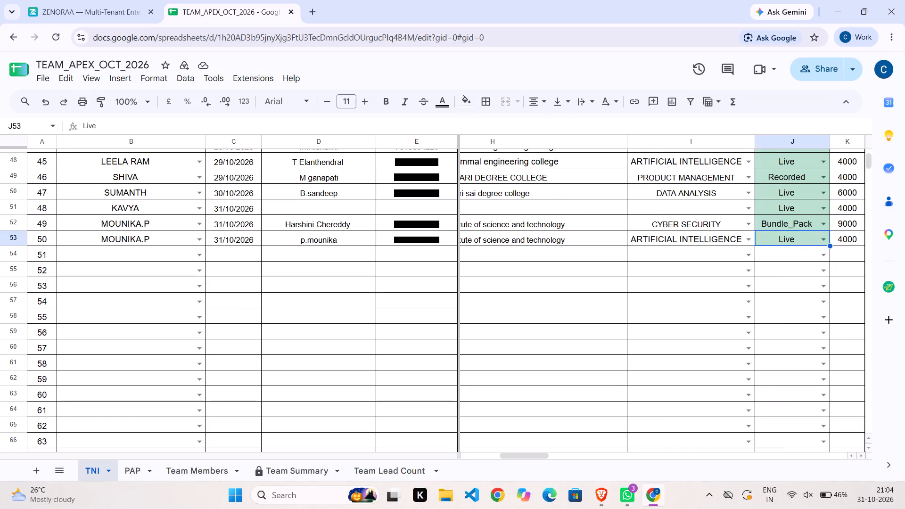
key("Right")
key("Right")
key("Right")
key("Right")
key("Right")
key("Right")
key("Right")
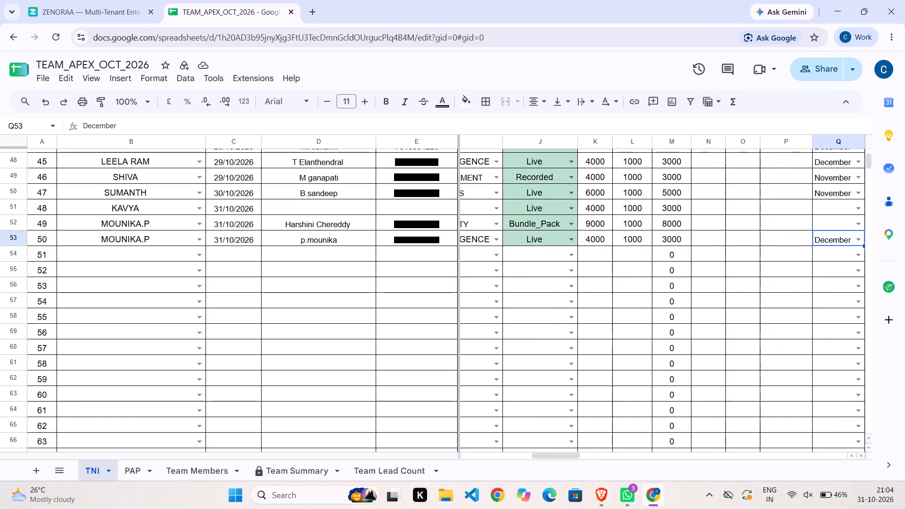
Check the remaining details for serial number 50, from the column S transaction reference through the columns T and U status cells.
key("Right")
key("Right")
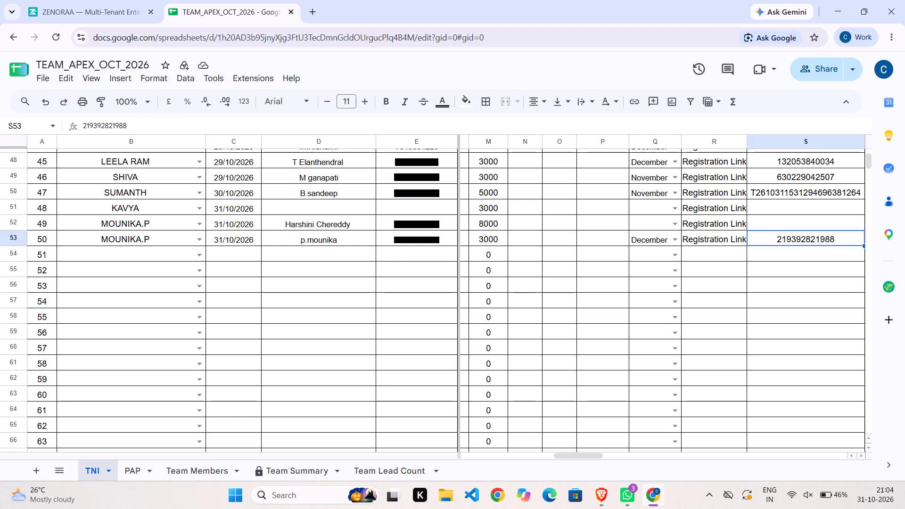
scroll(621, 346, "left", 1)
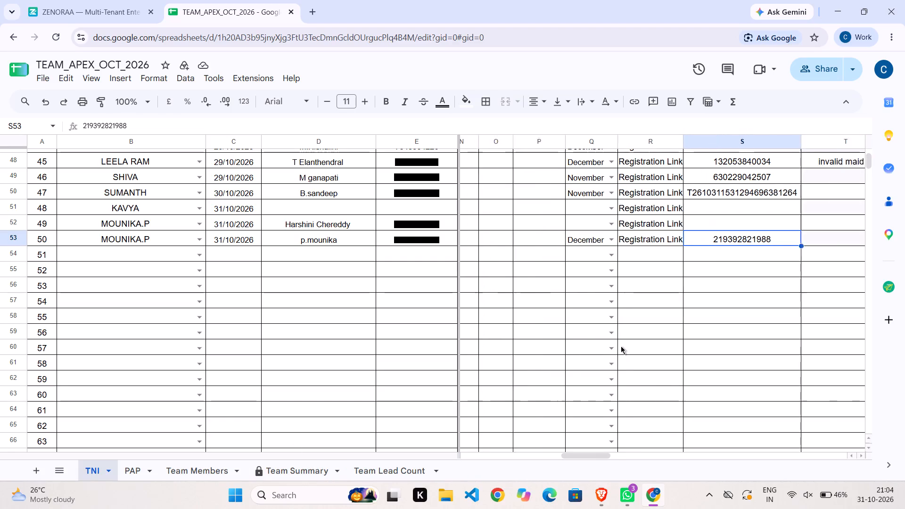
scroll(621, 346, "left", 2)
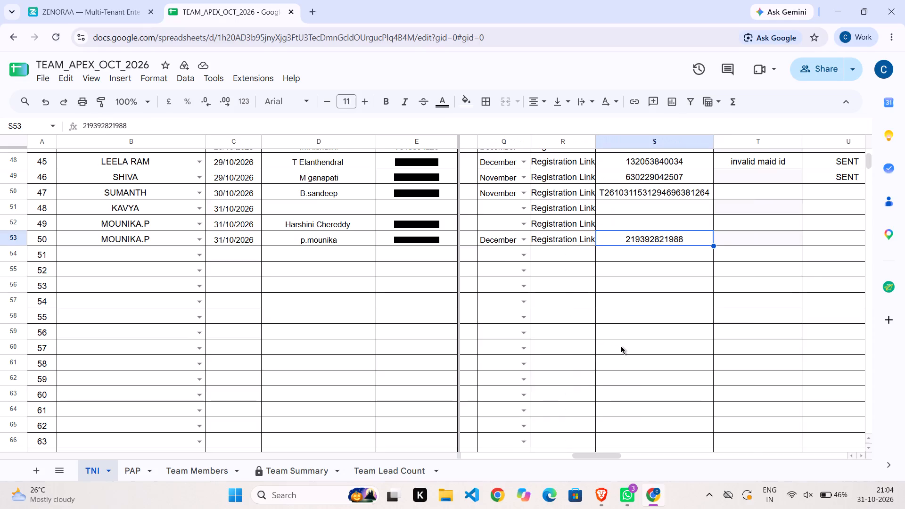